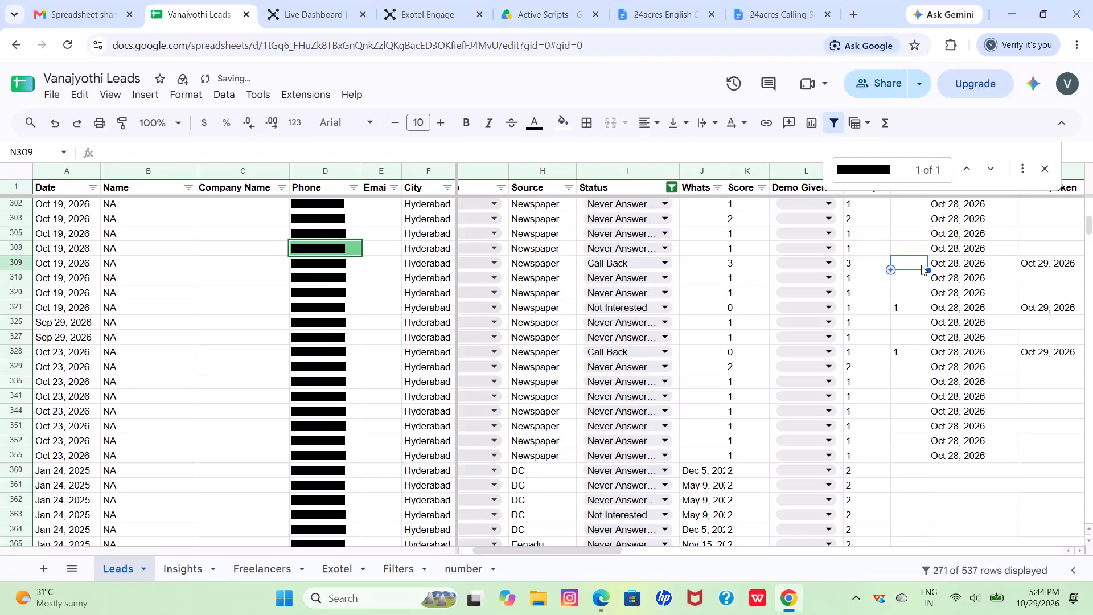
# Enter 1 in the Conv column (N) for the lead in row 309.
pyautogui.press('1')
pyautogui.click(952, 265)
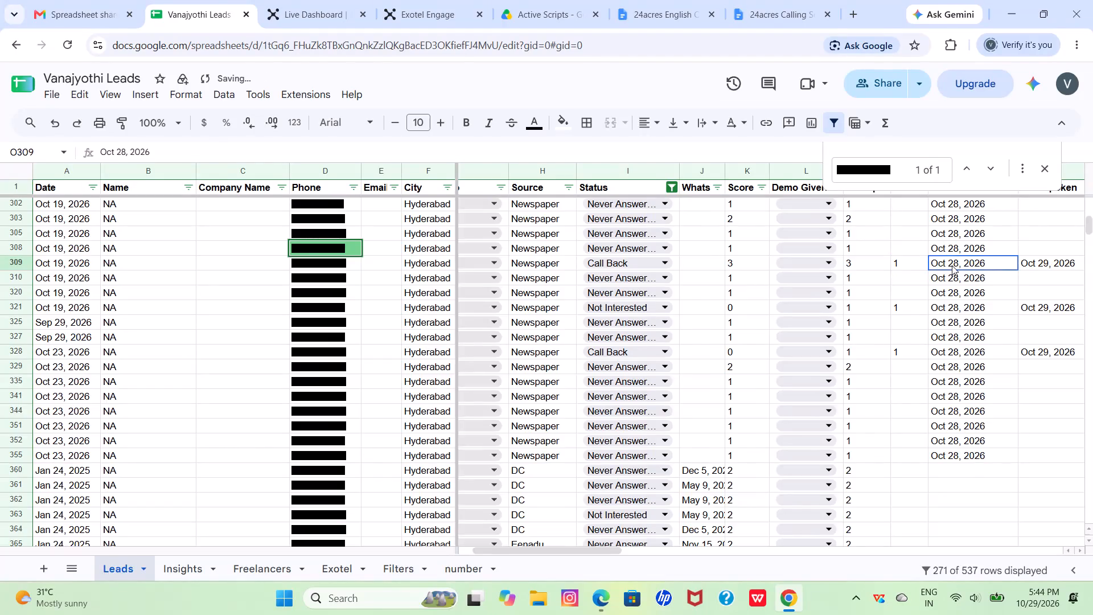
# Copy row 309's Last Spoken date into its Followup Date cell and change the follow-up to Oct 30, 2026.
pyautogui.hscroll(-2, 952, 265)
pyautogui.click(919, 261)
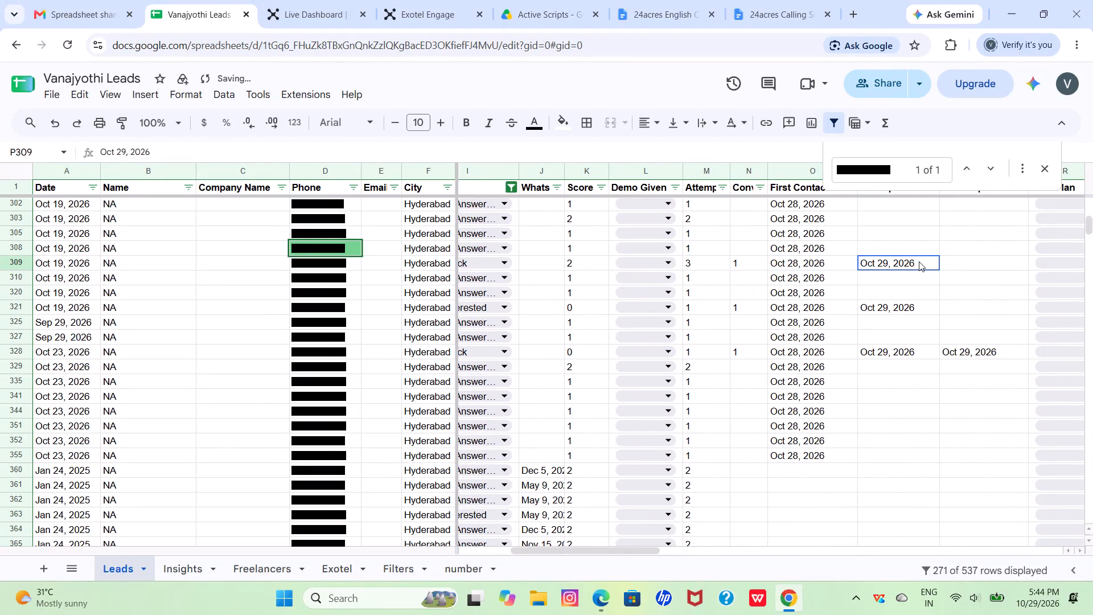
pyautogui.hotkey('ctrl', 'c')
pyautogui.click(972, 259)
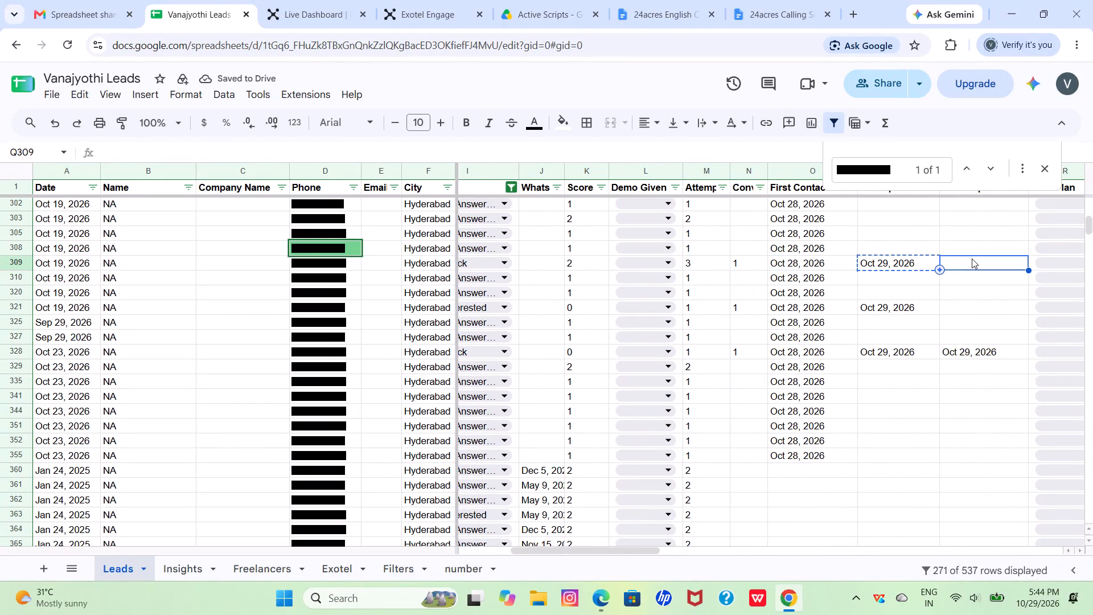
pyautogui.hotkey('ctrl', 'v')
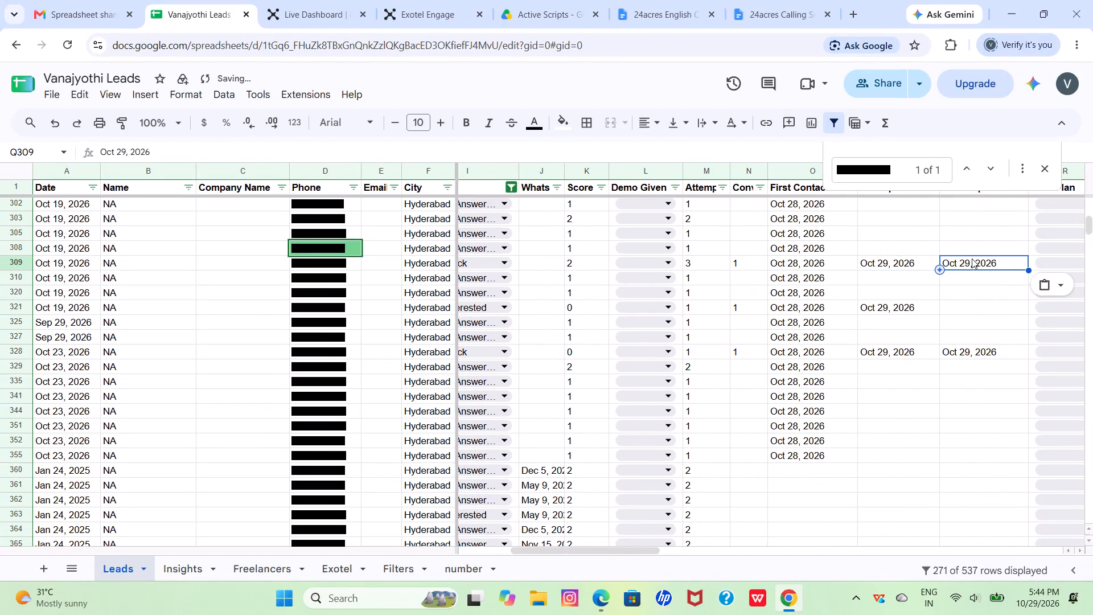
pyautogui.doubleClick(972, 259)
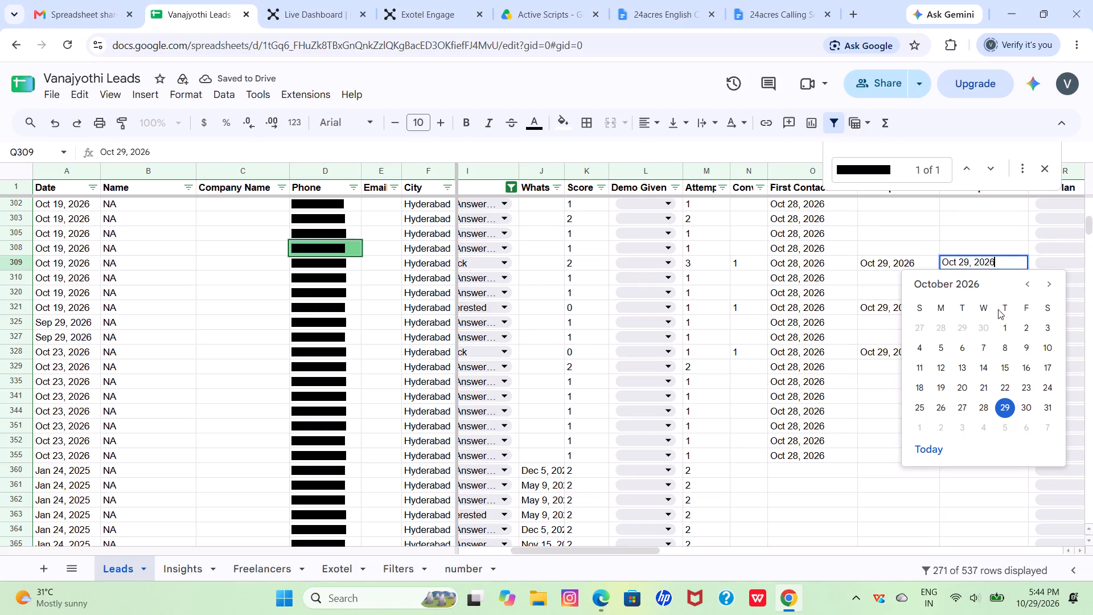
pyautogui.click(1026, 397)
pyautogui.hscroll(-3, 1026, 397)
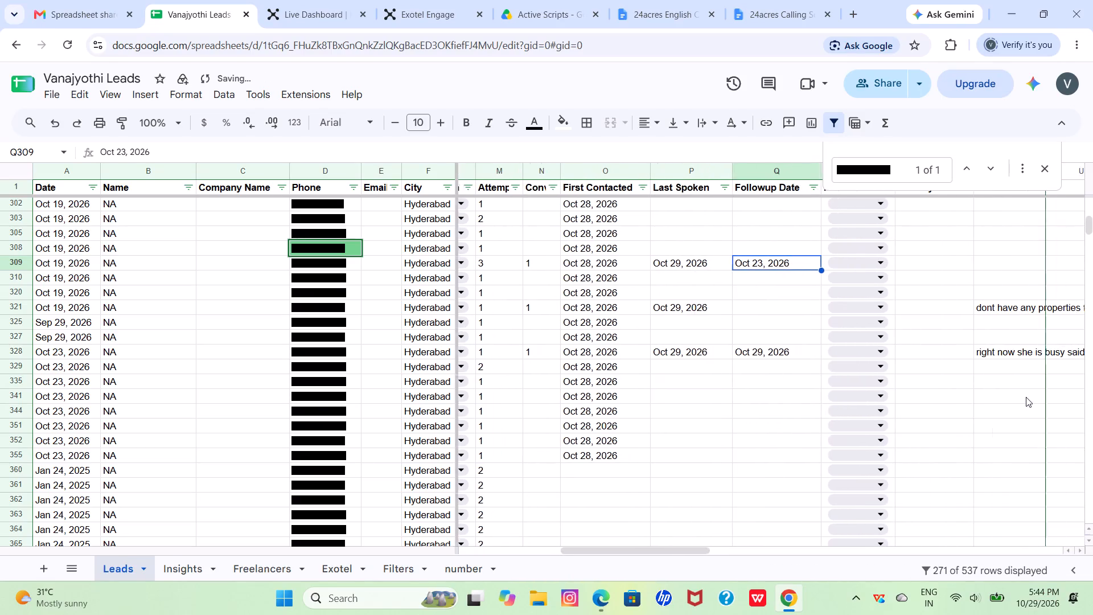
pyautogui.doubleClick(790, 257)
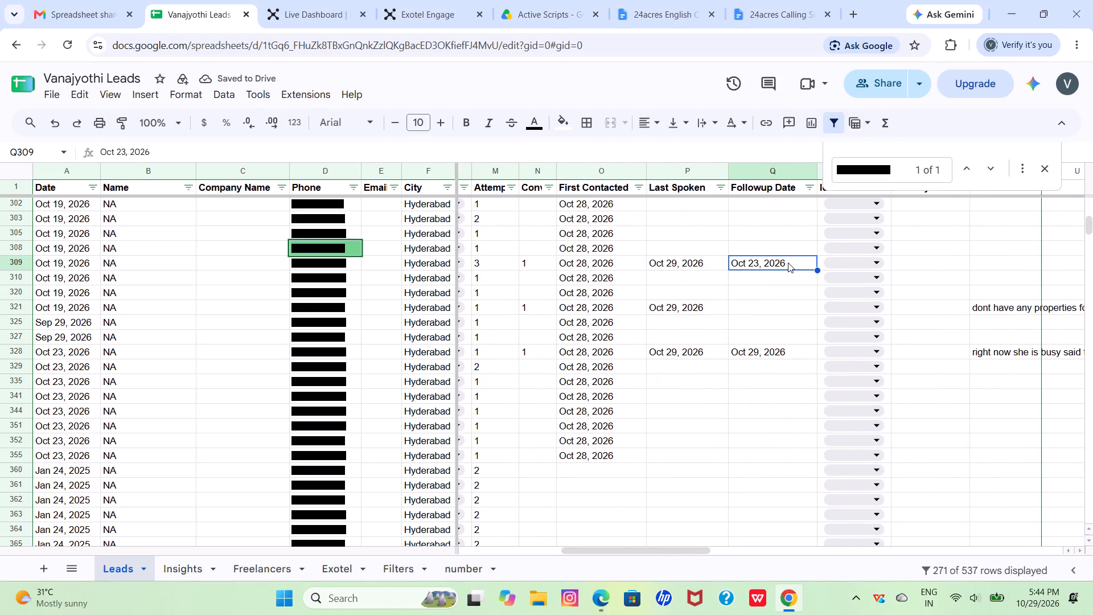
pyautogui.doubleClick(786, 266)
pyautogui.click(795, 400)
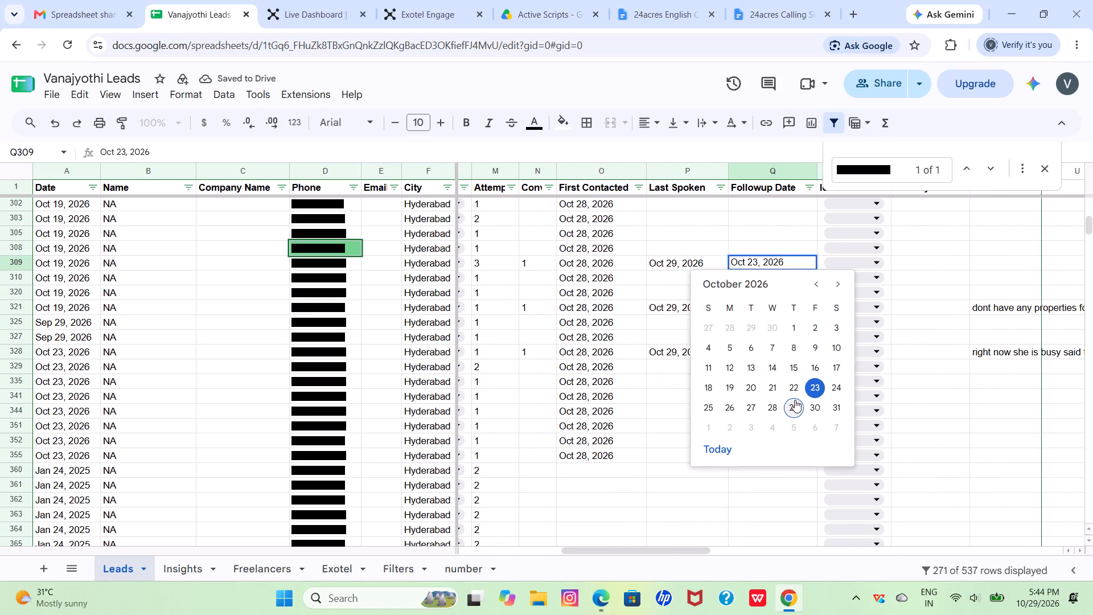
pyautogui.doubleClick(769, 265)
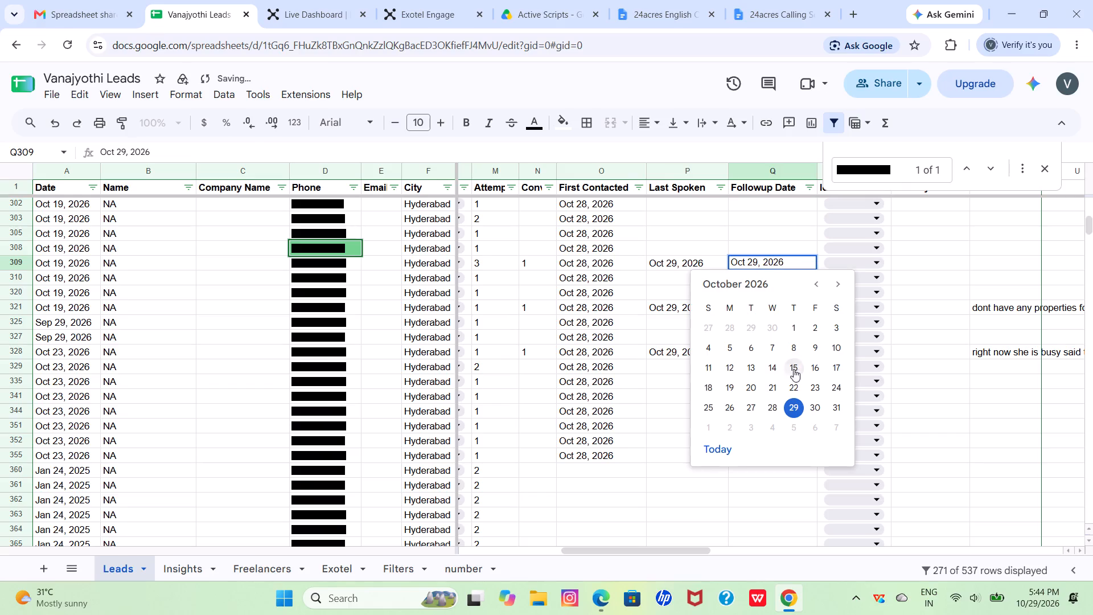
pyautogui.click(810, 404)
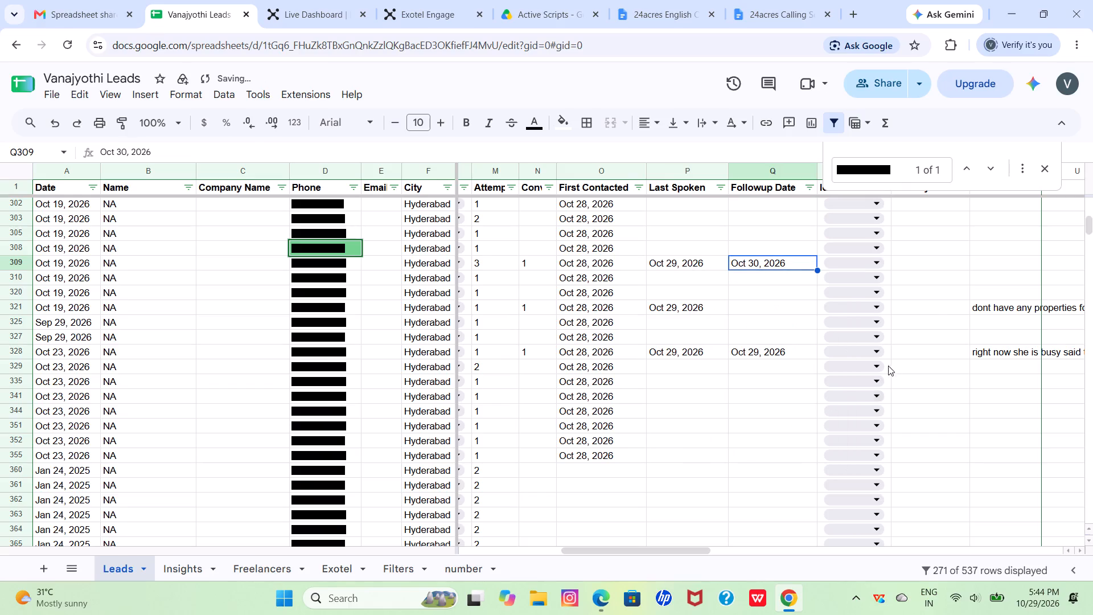
# Enter the note "said he will give realestate agents numbers tommorrow" in column T of row 309.
pyautogui.click(988, 261)
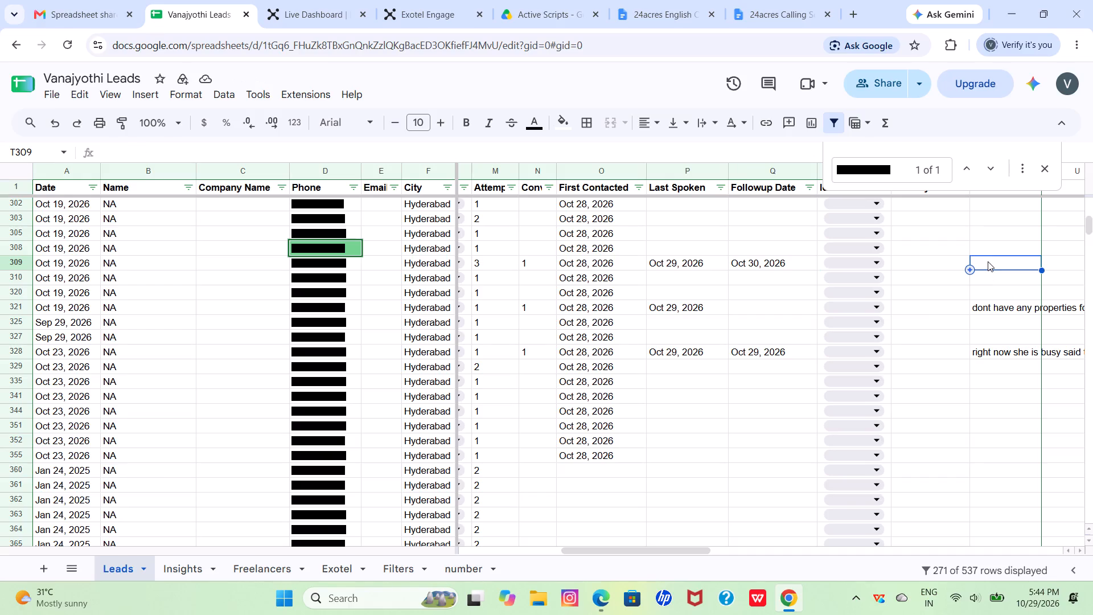
pyautogui.write('said i')
pyautogui.press('space')
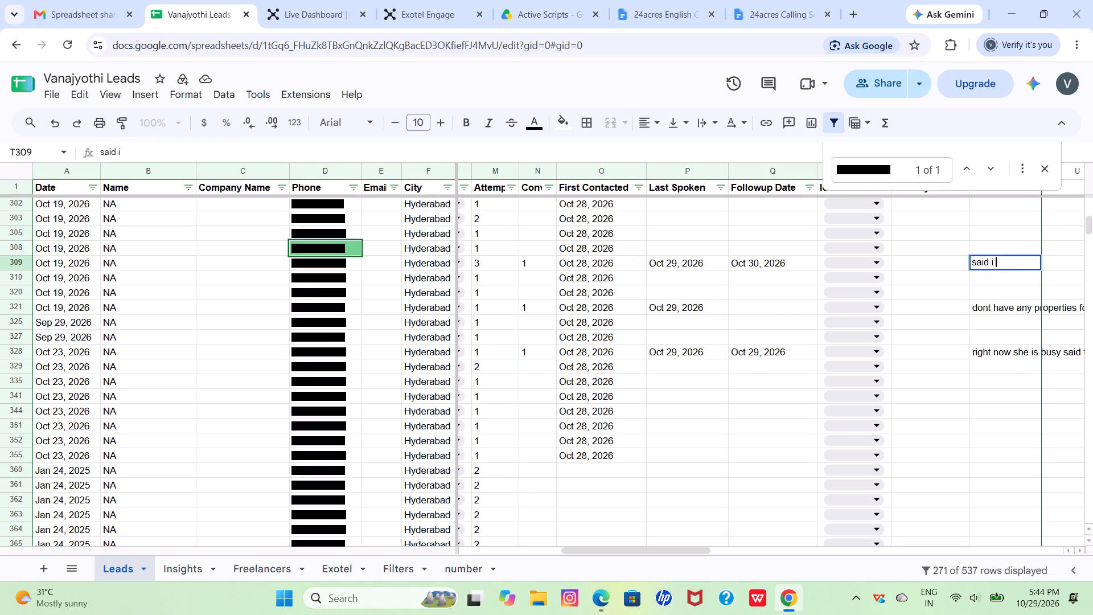
pyautogui.press('BackSpace')
pyautogui.press('BackSpace')
pyautogui.press('BackSpace')
pyautogui.press('BackSpace')
pyautogui.press('BackSpace')
pyautogui.press('BackSpace')
pyautogui.press('BackSpace')
pyautogui.press('BackSpace')
pyautogui.write('said he will')
pyautogui.press('space')
pyautogui.press('c')
pyautogui.press('BackSpace')
pyautogui.write('give')
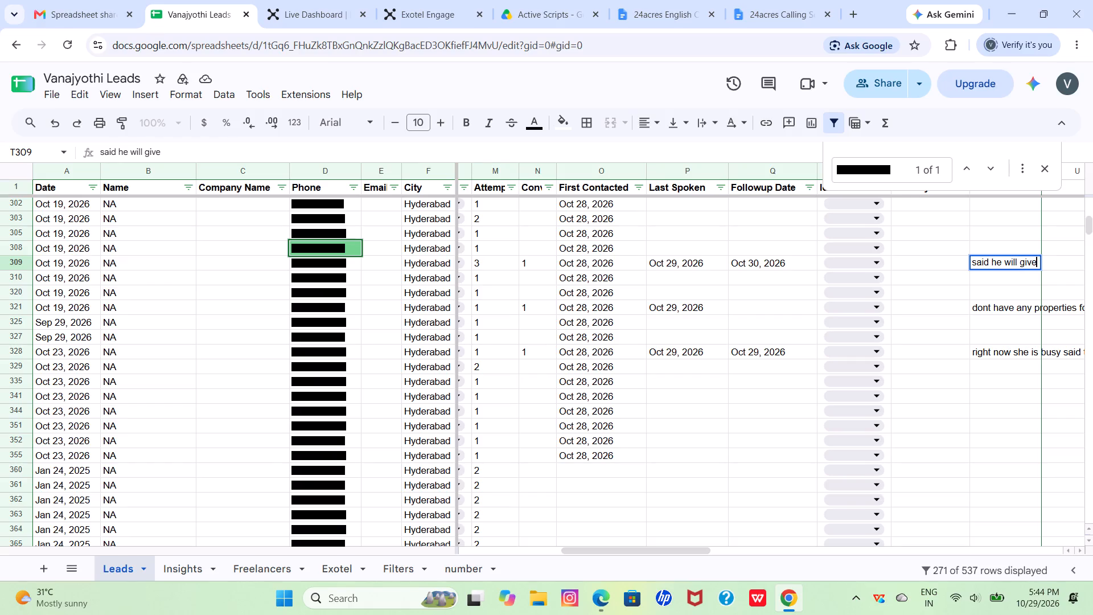
pyautogui.press('space')
pyautogui.hscroll(-4, 988, 261)
pyautogui.write('reak')
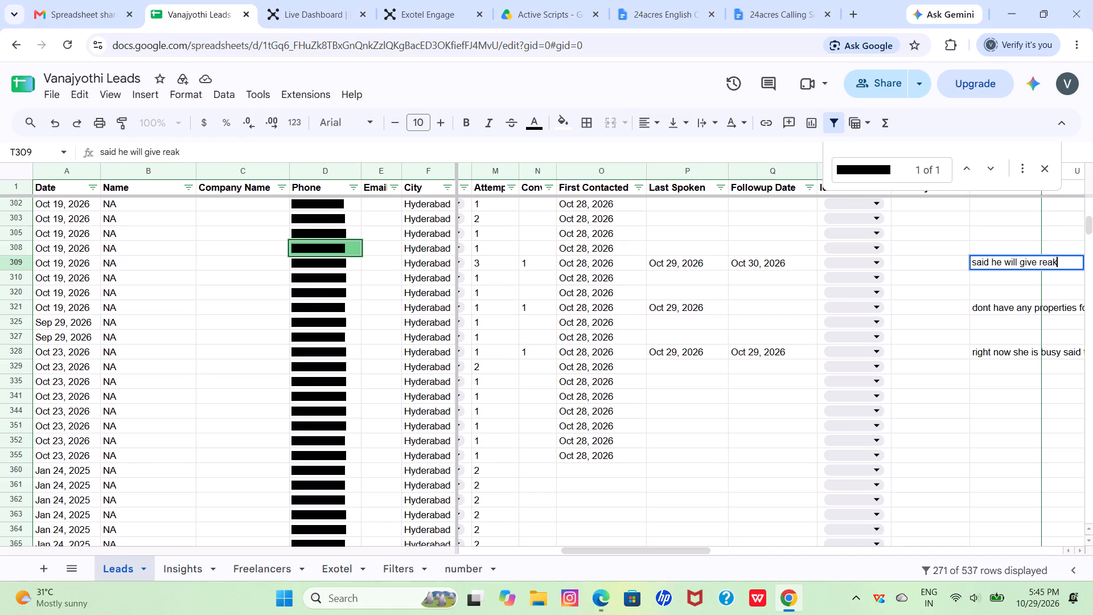
pyautogui.press('BackSpace')
pyautogui.write('lestate agents nu')
pyautogui.press('m')
pyautogui.press('v')
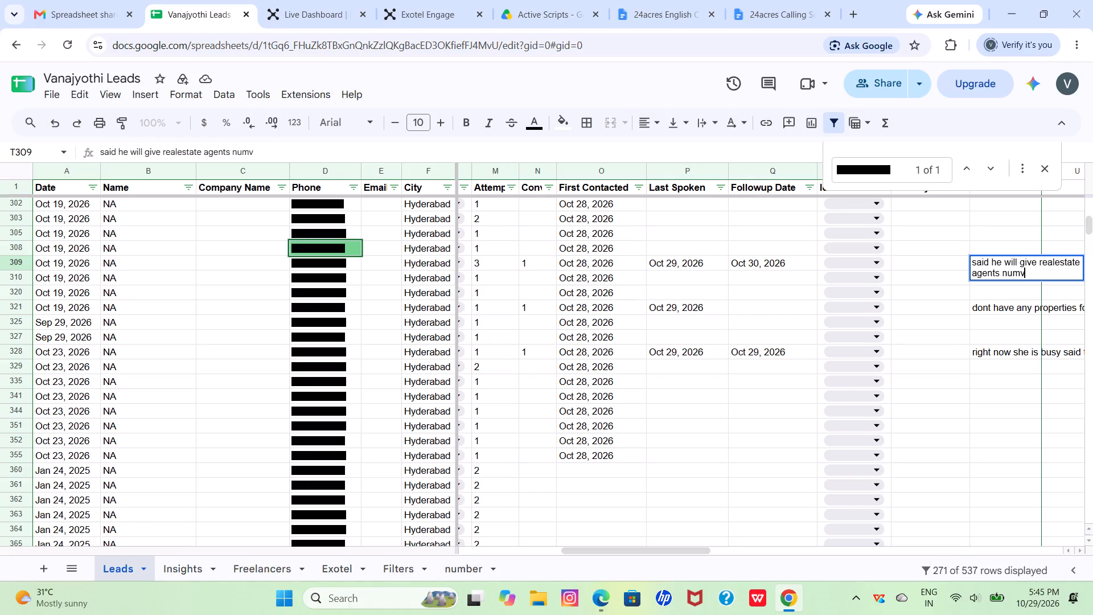
pyautogui.press('BackSpace')
pyautogui.write('bers and')
pyautogui.press('space')
pyautogui.press('BackSpace')
pyautogui.press('BackSpace')
pyautogui.press('BackSpace')
pyautogui.press('BackSpace')
pyautogui.write('tommorrow said')
pyautogui.press('space')
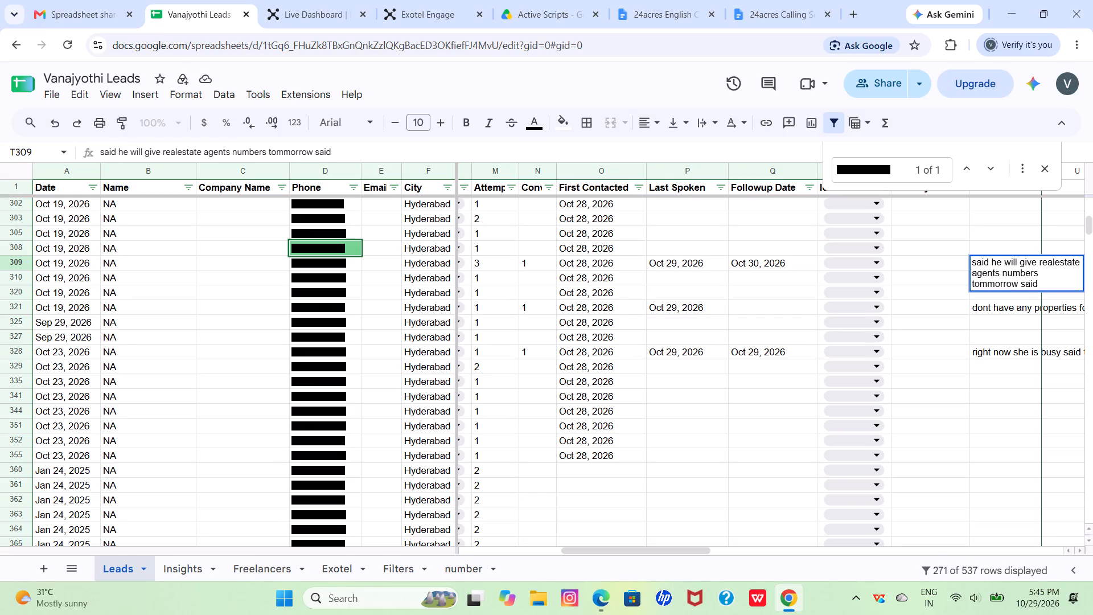
pyautogui.press('BackSpace')
pyautogui.press('BackSpace')
pyautogui.press('BackSpace')
pyautogui.press('BackSpace')
pyautogui.press('BackSpace')
pyautogui.click(931, 273)
# Enter 1 in the Conv column (N) for the lead in row 308.
pyautogui.hscroll(1, 931, 273)
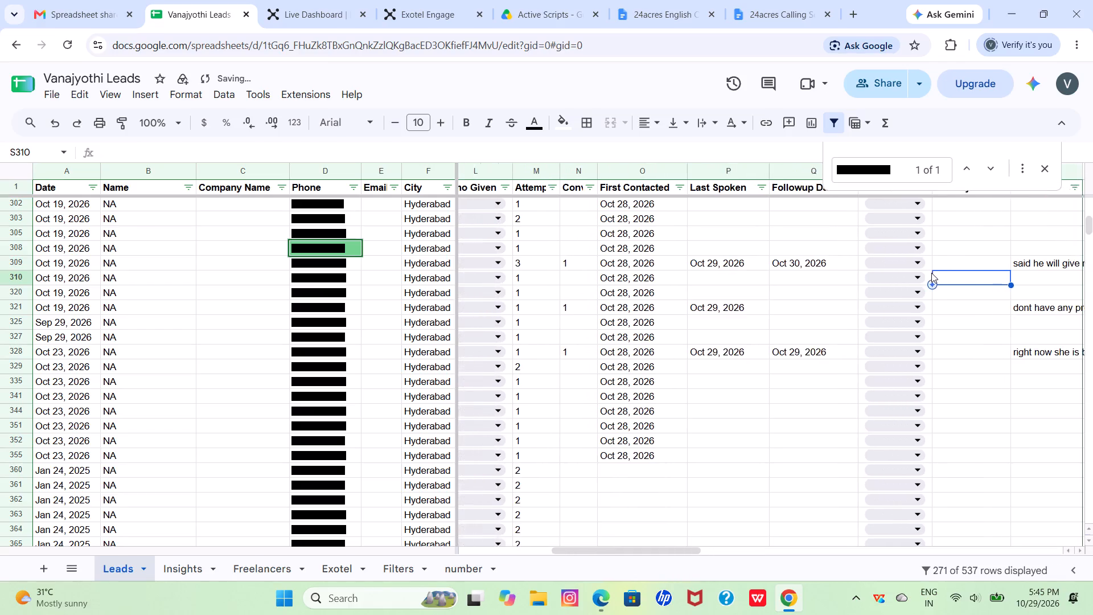
pyautogui.hscroll(2, 931, 273)
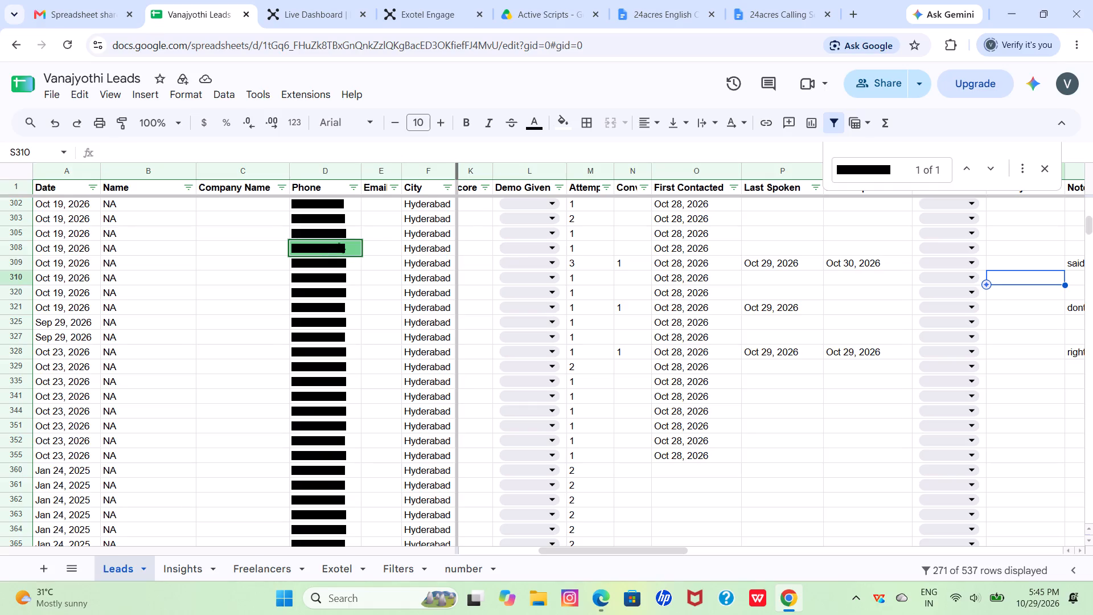
pyautogui.click(630, 247)
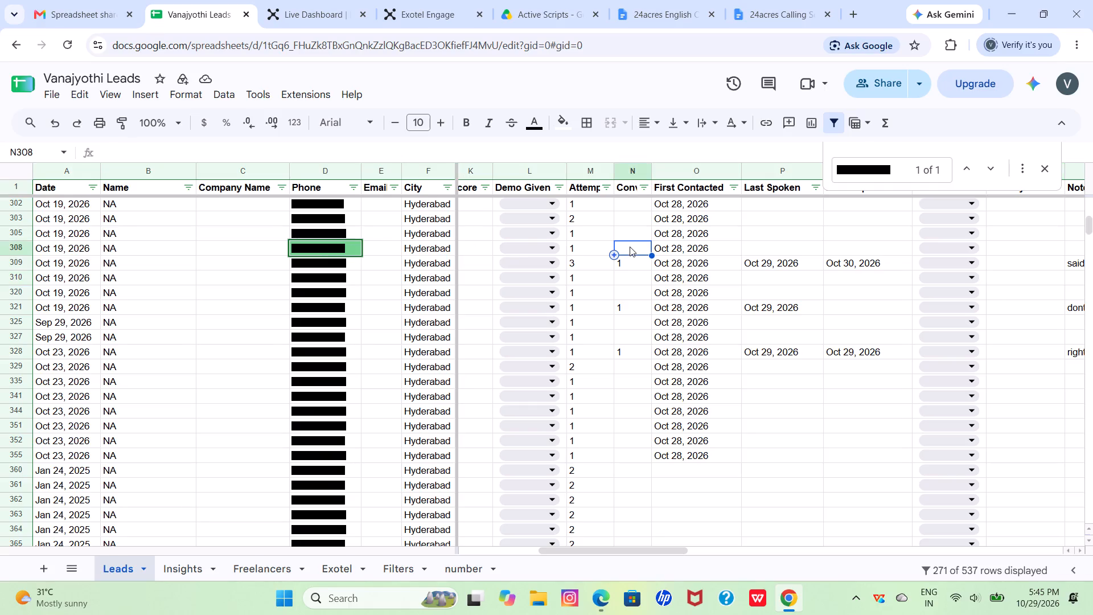
pyautogui.press('1')
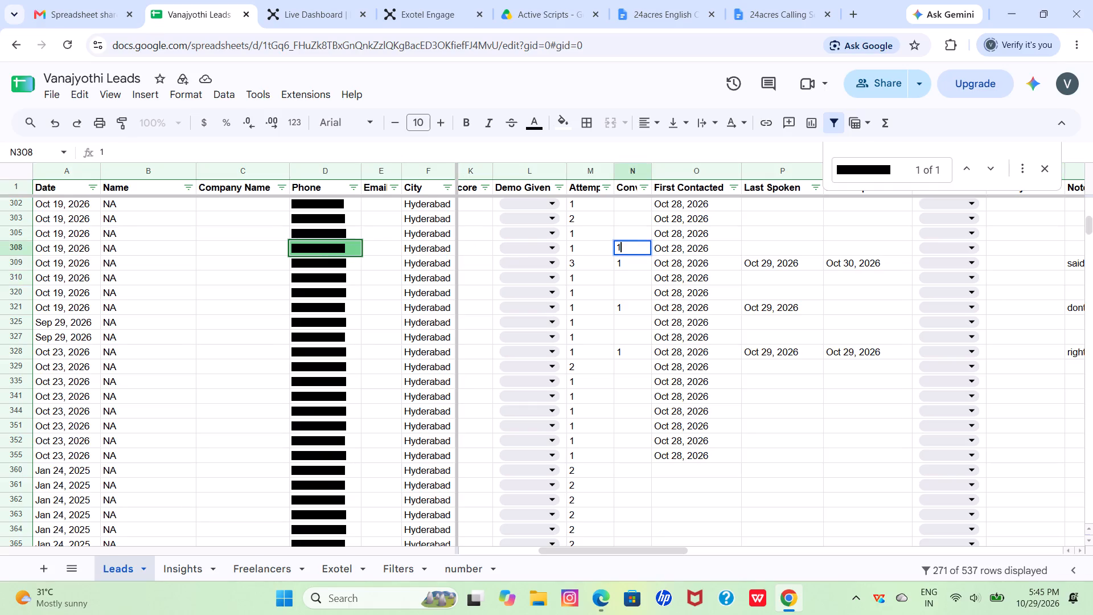
# Copy the Last Spoken date Oct 29, 2026 from row 309 into the Last Spoken cell of row 308.
pyautogui.click(754, 264)
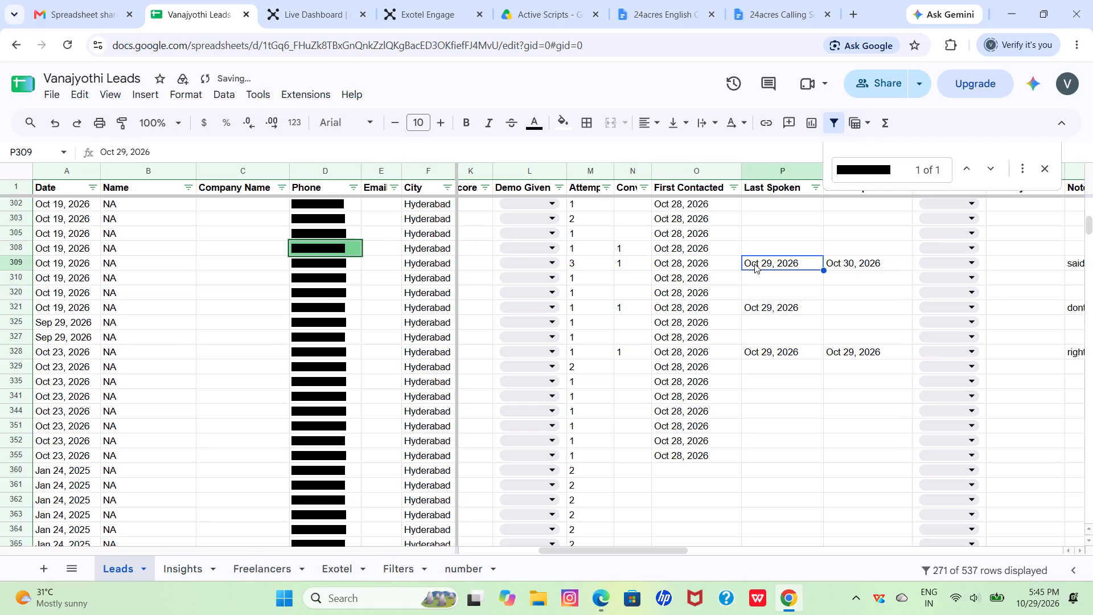
pyautogui.hotkey('ctrl', 'c')
pyautogui.click(753, 247)
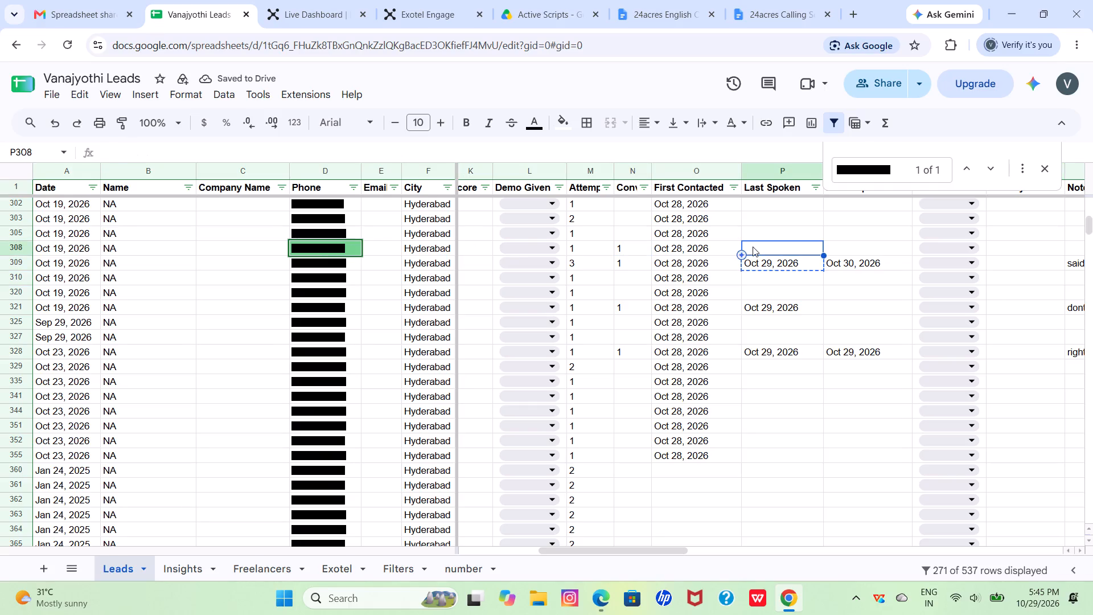
pyautogui.hotkey('ctrl', 'v')
# Clear the Last Spoken and Followup Date cells of row 309.
pyautogui.click(758, 265)
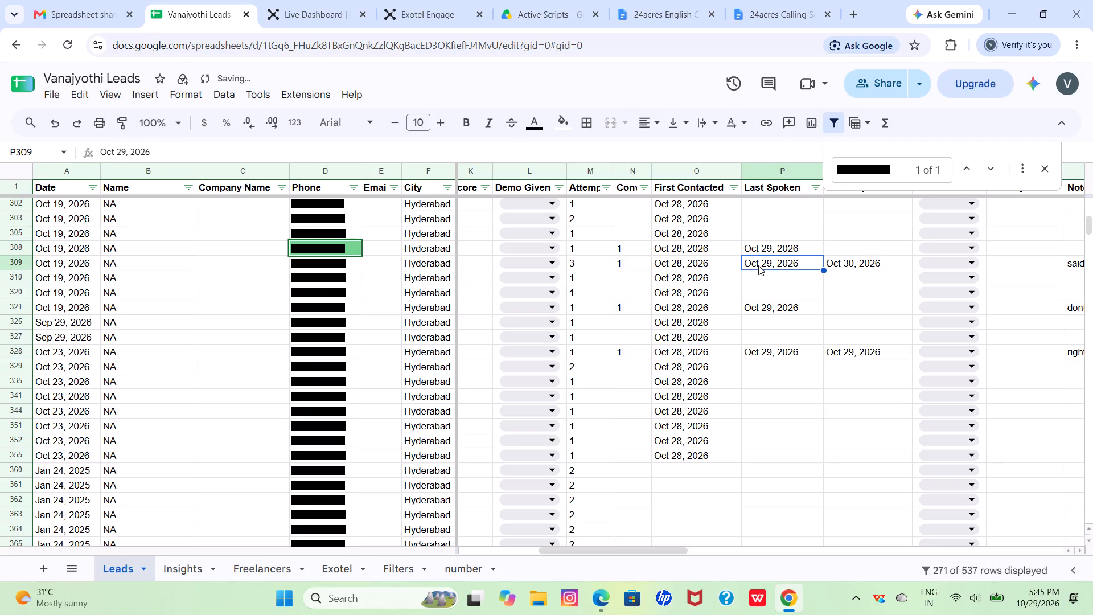
pyautogui.press('BackSpace')
pyautogui.click(880, 270)
pyautogui.press('BackSpace')
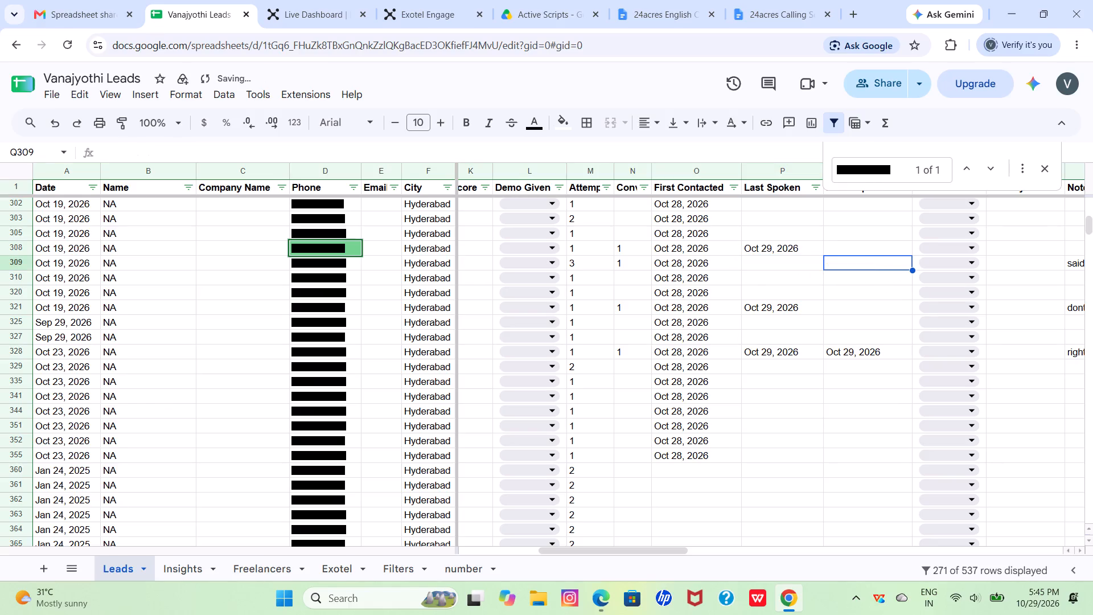
# Set the Followup Date of the lead in row 308 to Oct 30, 2026.
pyautogui.click(864, 254)
pyautogui.click(858, 248)
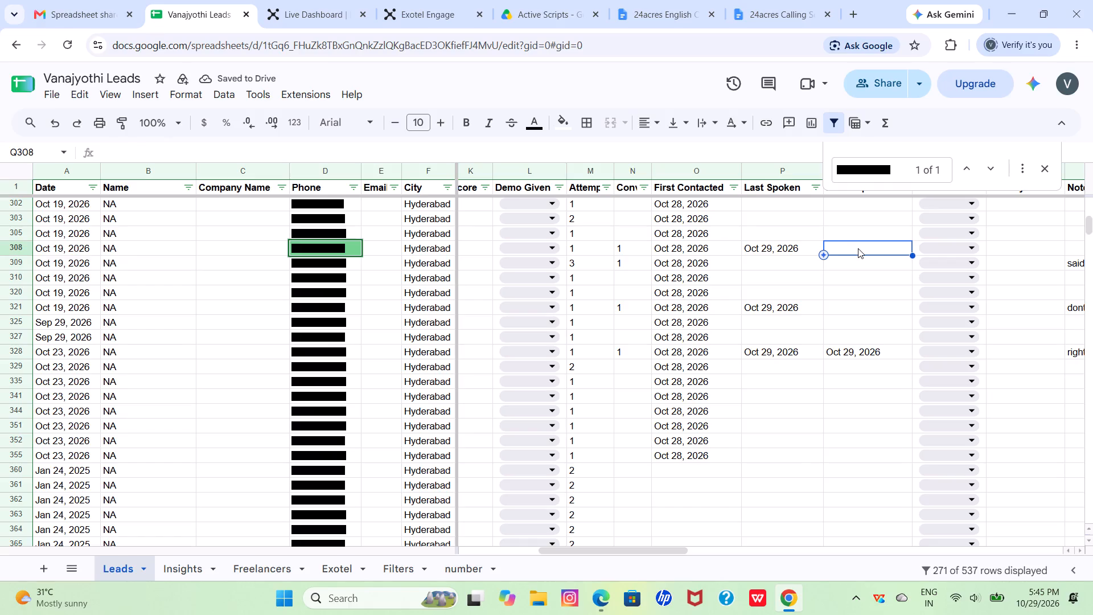
pyautogui.hotkey('ctrl', 'v')
pyautogui.doubleClick(858, 248)
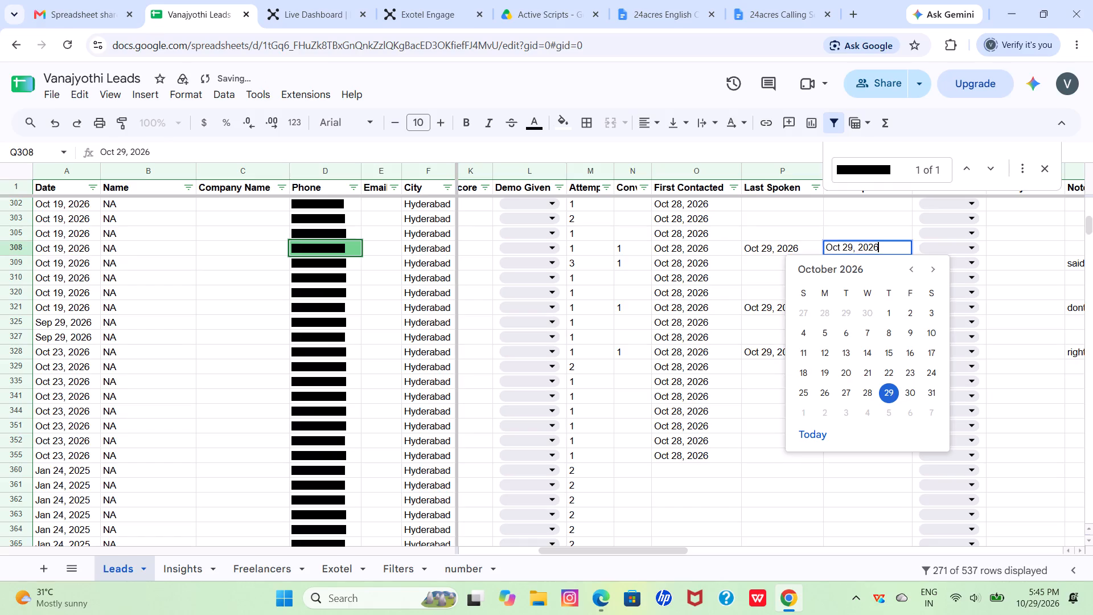
pyautogui.click(901, 387)
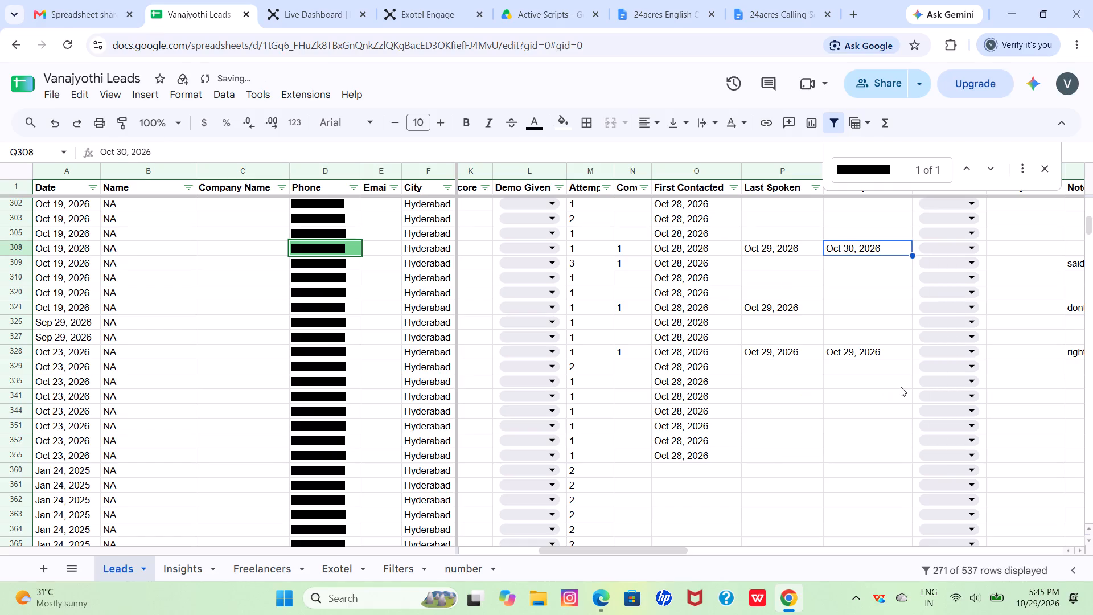
# Move the note "said he will give realestate agents numbers tommorrow" from column T of row 309 to row 308.
pyautogui.hscroll(-3, 901, 387)
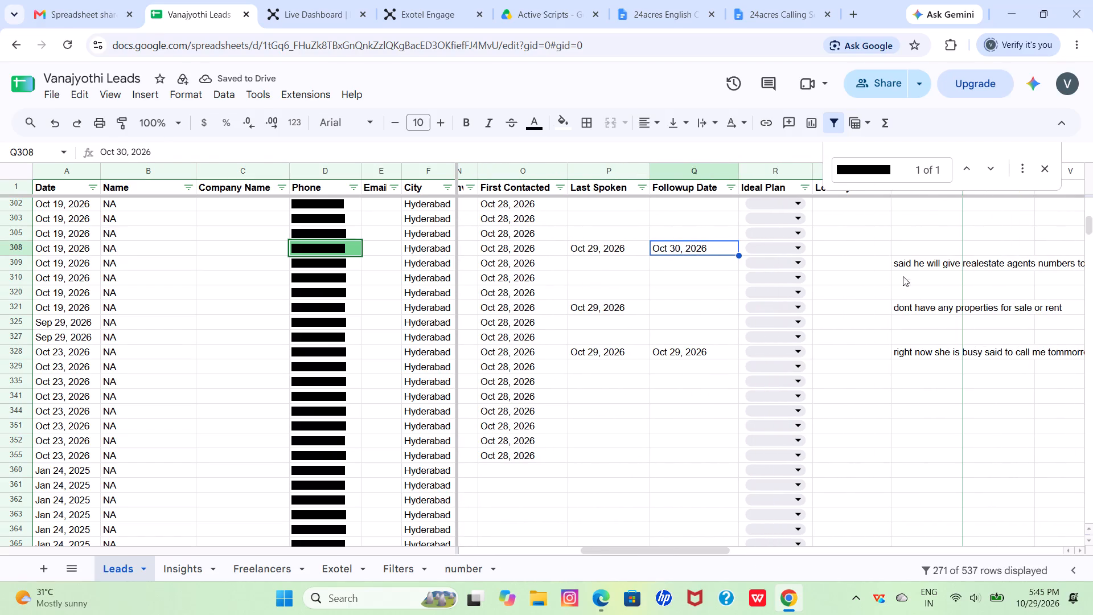
pyautogui.click(903, 268)
pyautogui.hotkey('ctrl', 'c')
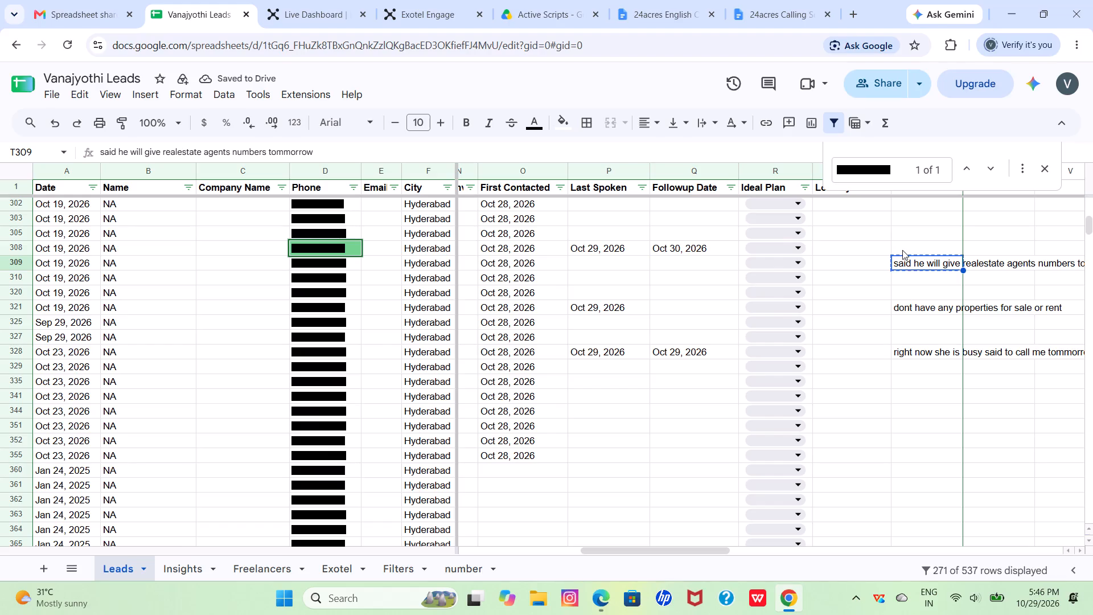
pyautogui.click(902, 250)
pyautogui.hotkey('ctrl', 'v')
pyautogui.click(903, 258)
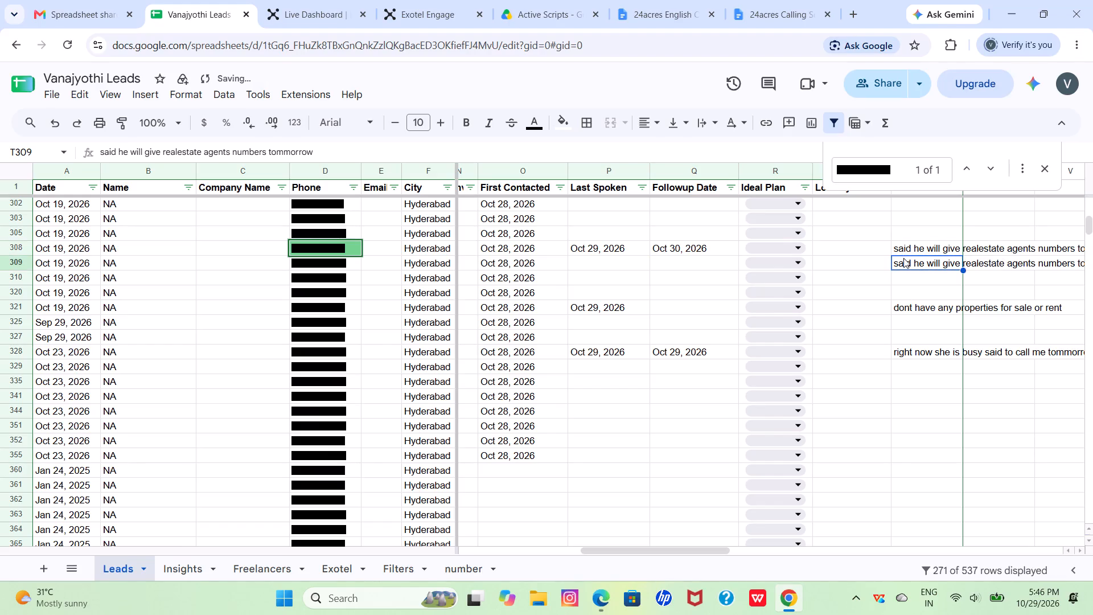
pyautogui.press('BackSpace')
# Switch to the Exotel Live Dashboard and copy the phone number shown in the active call window.
pyautogui.hscroll(3, 903, 258)
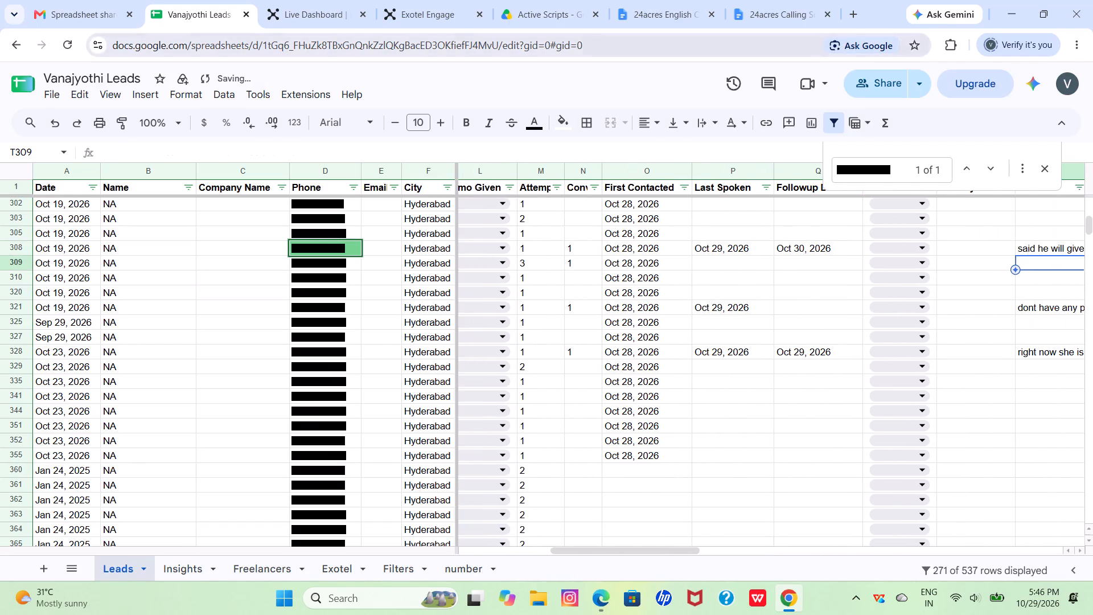
pyautogui.click(316, 3)
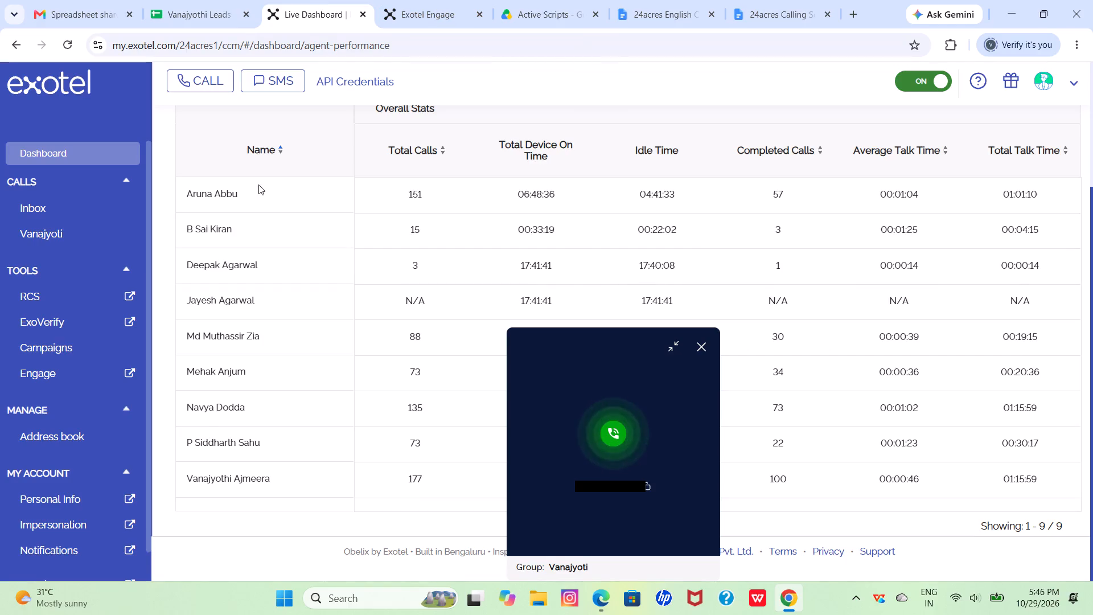
pyautogui.scroll(6, 268, 284)
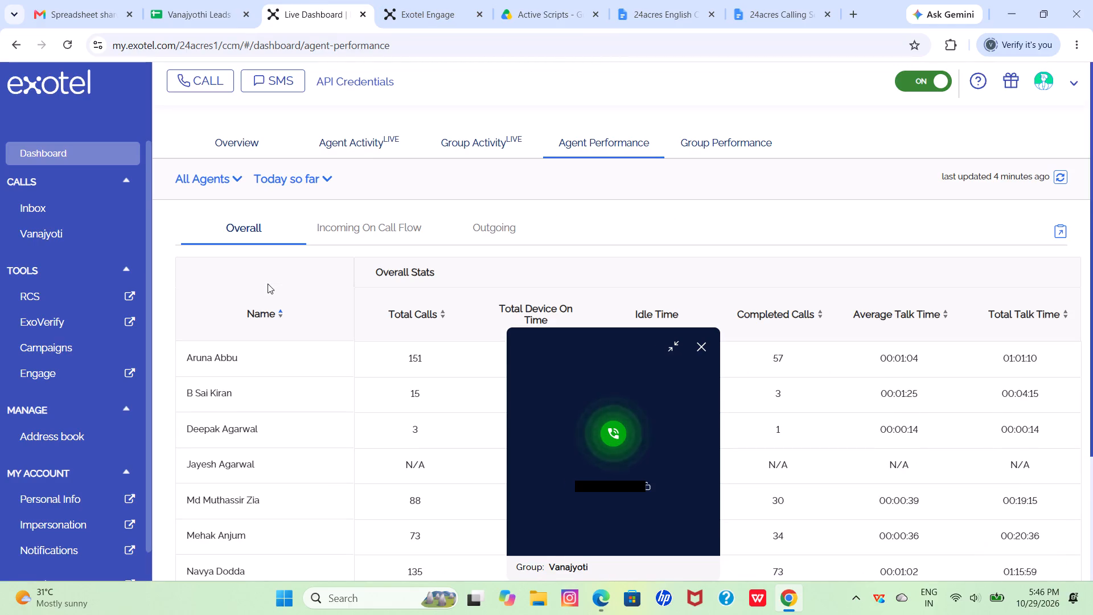
pyautogui.doubleClick(578, 491)
pyautogui.hotkey('ctrl', 'c')
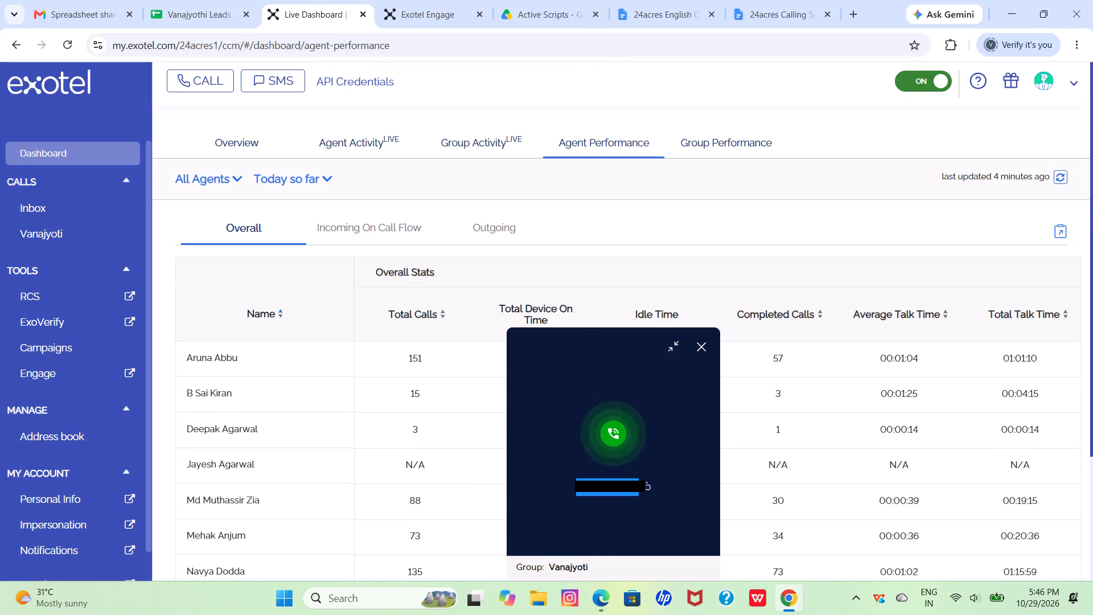
# Search the Leads sheet for the copied phone number without its leading digit, replacing the previous search text.
pyautogui.click(190, 1)
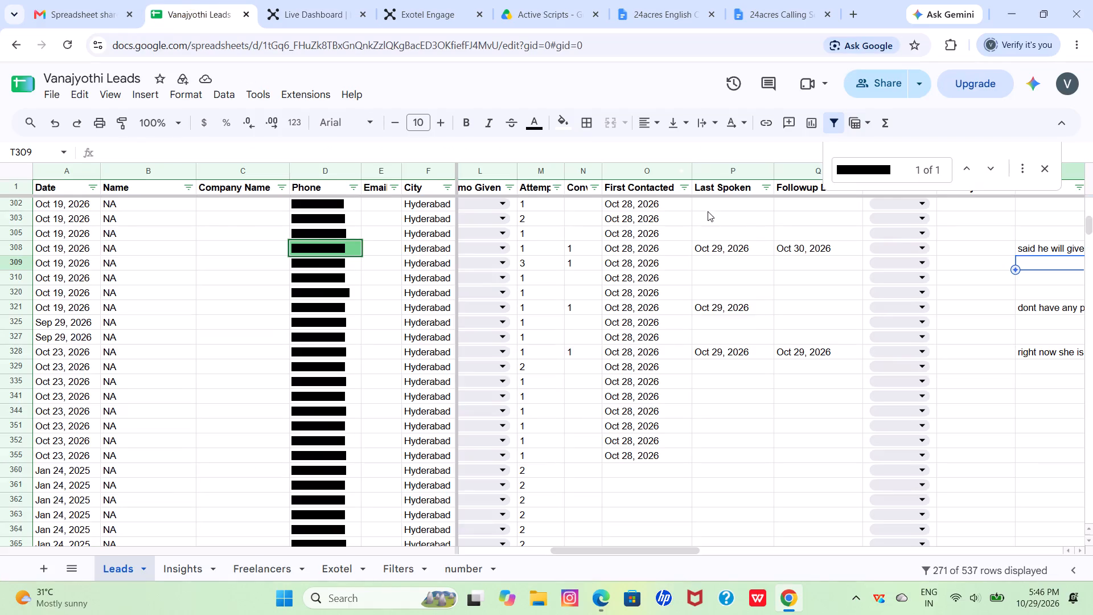
pyautogui.click(891, 166)
pyautogui.press('BackSpace')
pyautogui.press('BackSpace')
pyautogui.press('BackSpace')
pyautogui.press('BackSpace')
pyautogui.press('BackSpace')
pyautogui.press('BackSpace')
pyautogui.press('BackSpace')
pyautogui.press('BackSpace')
pyautogui.press('BackSpace')
pyautogui.press('BackSpace')
pyautogui.press('BackSpace')
pyautogui.press('BackSpace')
pyautogui.press('BackSpace')
pyautogui.press('BackSpace')
pyautogui.press('BackSpace')
pyautogui.press('BackSpace')
pyautogui.press('BackSpace')
pyautogui.press('BackSpace')
pyautogui.press('BackSpace')
pyautogui.press('BackSpace')
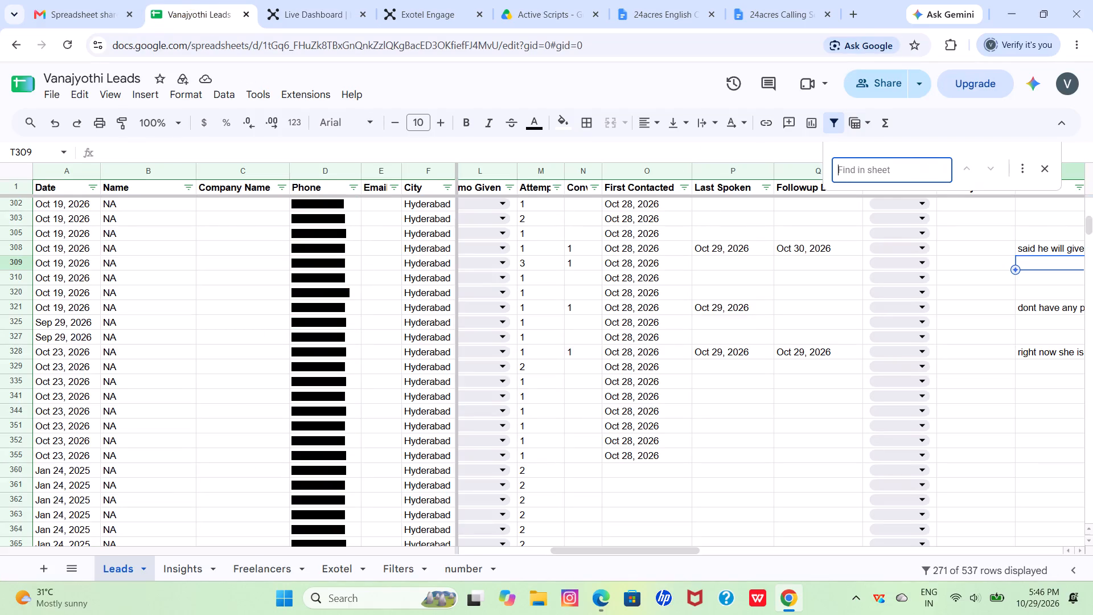
pyautogui.hotkey('ctrl', 'v')
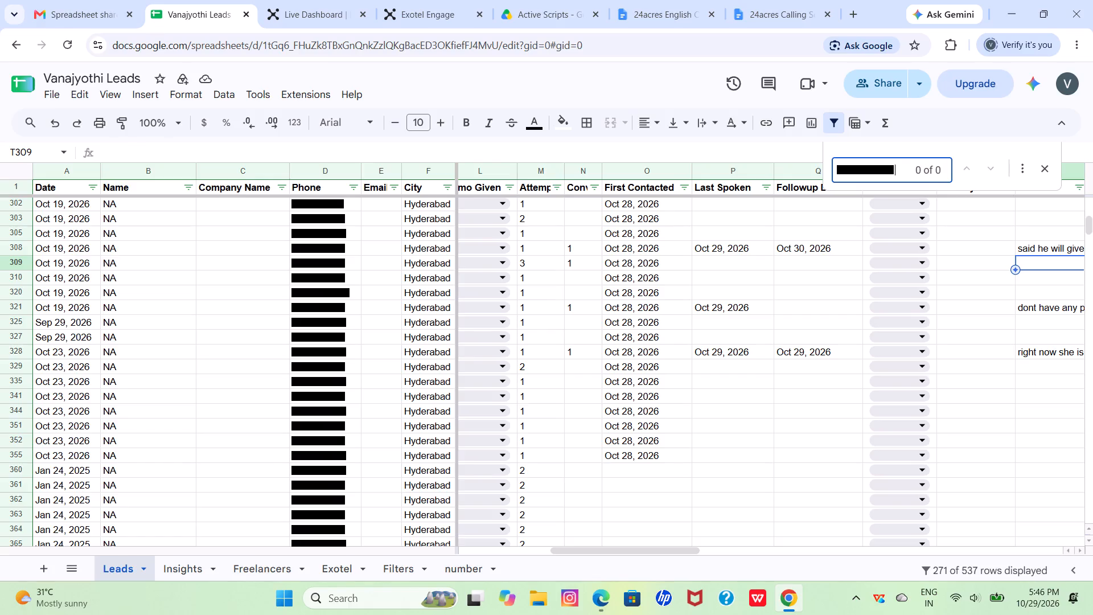
pyautogui.click(843, 162)
pyautogui.press('BackSpace')
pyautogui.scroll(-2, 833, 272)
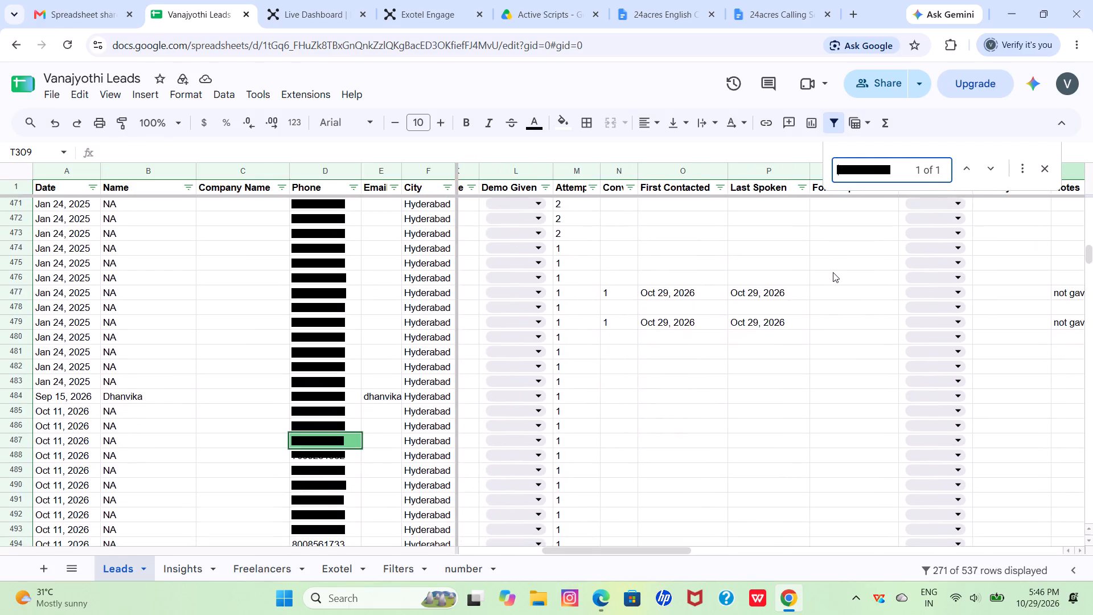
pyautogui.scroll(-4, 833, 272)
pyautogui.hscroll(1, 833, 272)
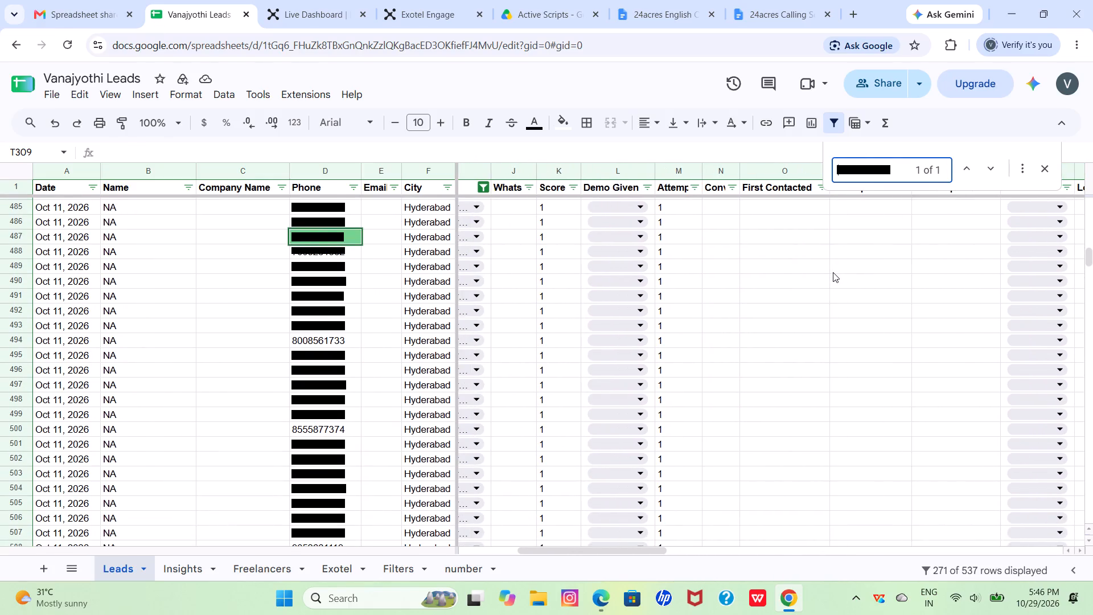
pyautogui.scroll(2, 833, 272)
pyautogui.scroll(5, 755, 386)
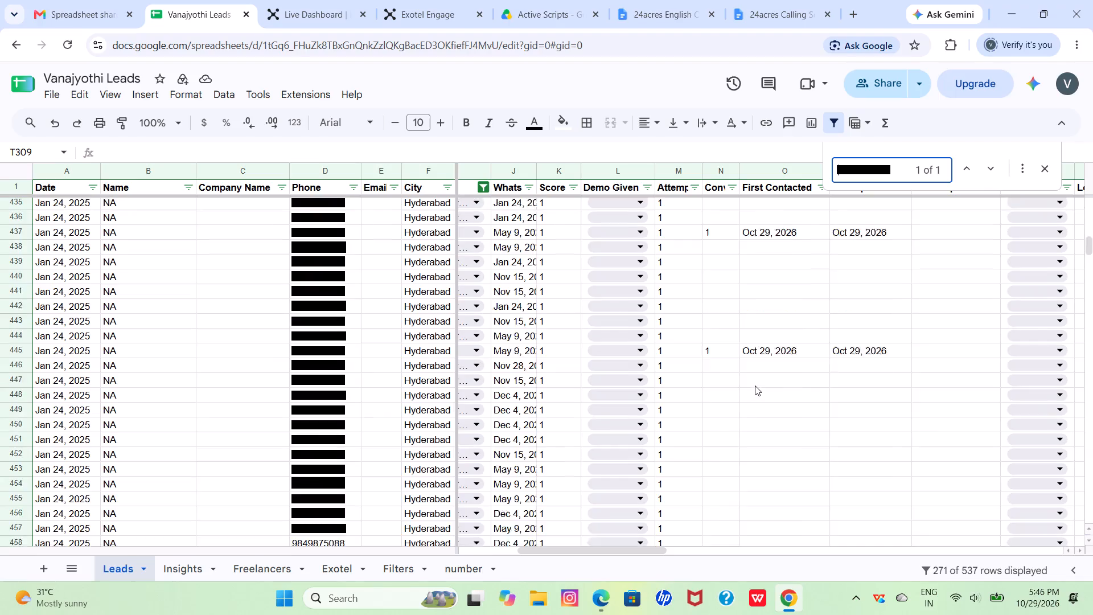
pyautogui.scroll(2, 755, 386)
# Return to the Exotel Live Dashboard to check the active call.
pyautogui.click(320, 0)
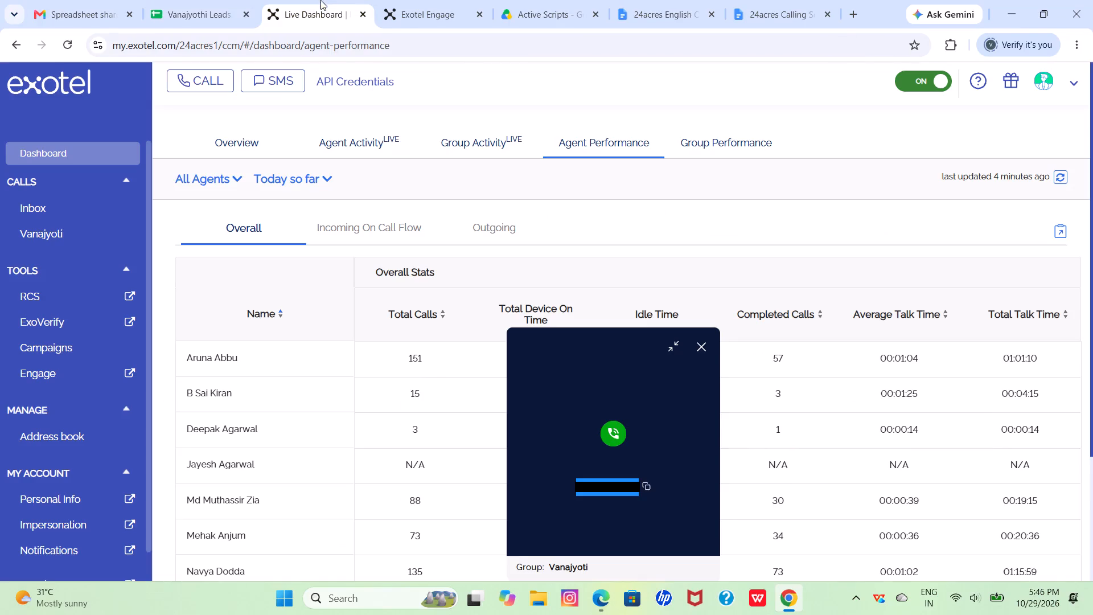
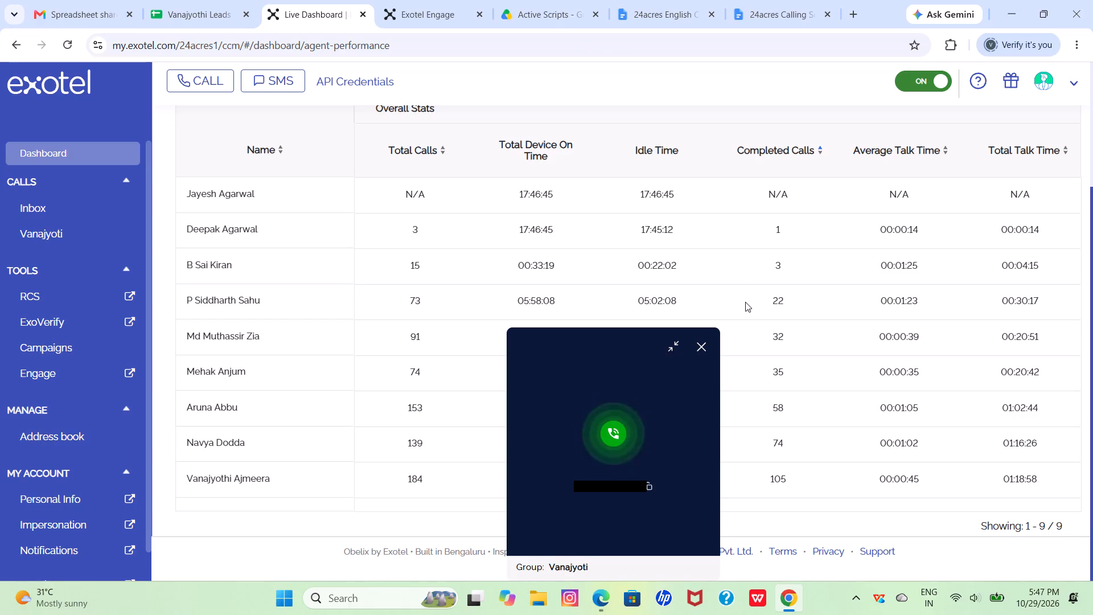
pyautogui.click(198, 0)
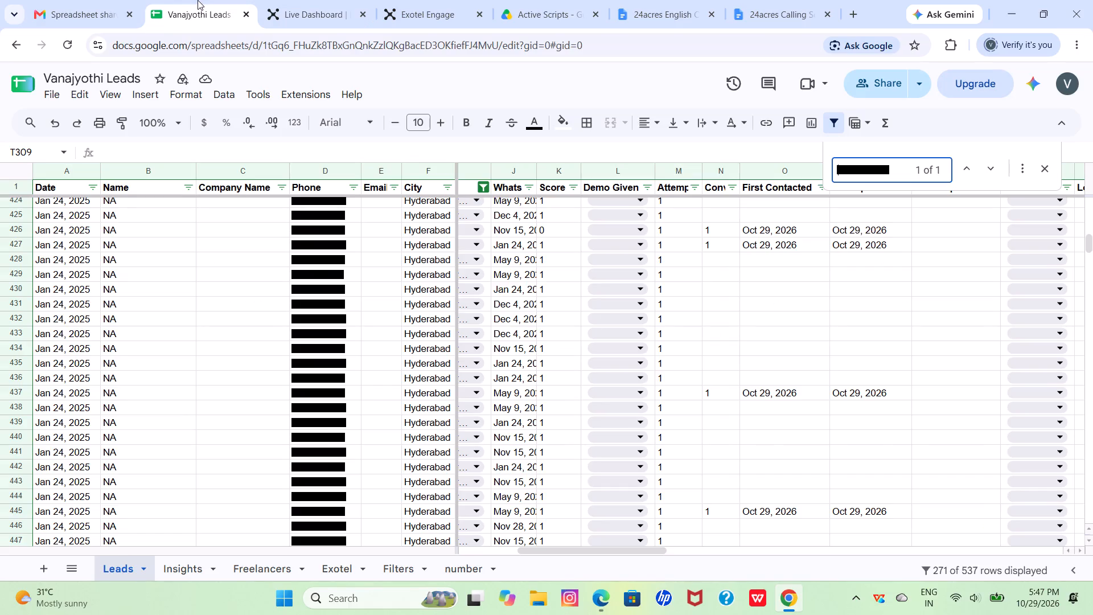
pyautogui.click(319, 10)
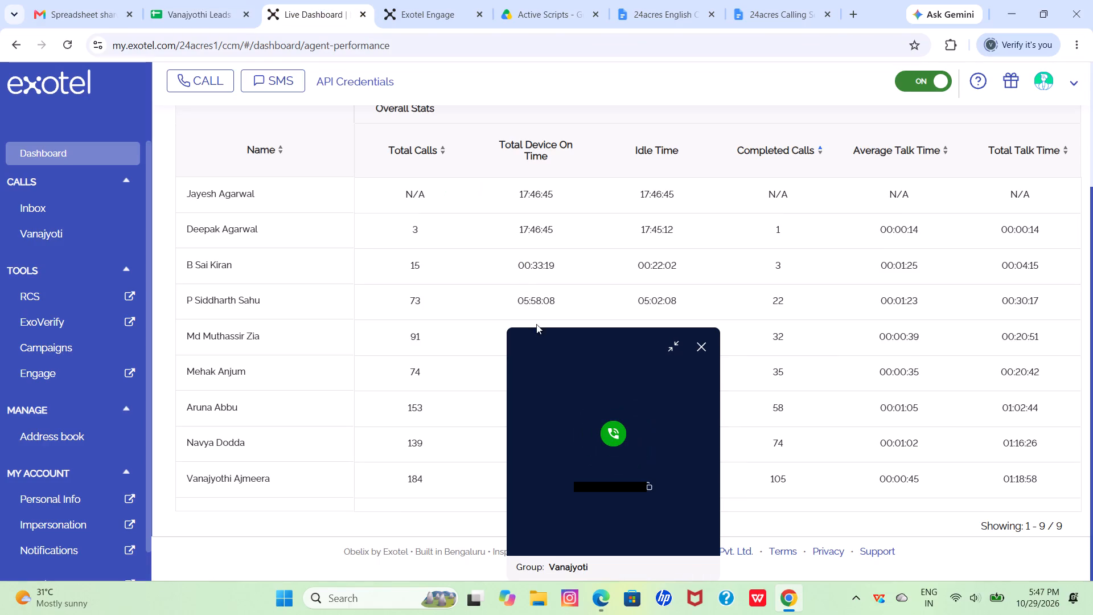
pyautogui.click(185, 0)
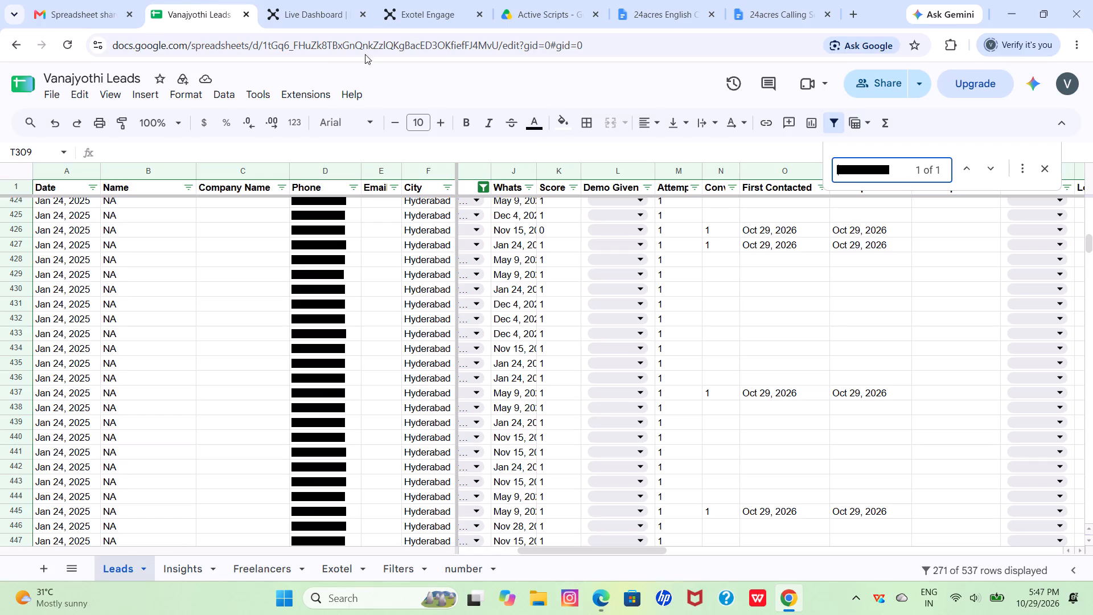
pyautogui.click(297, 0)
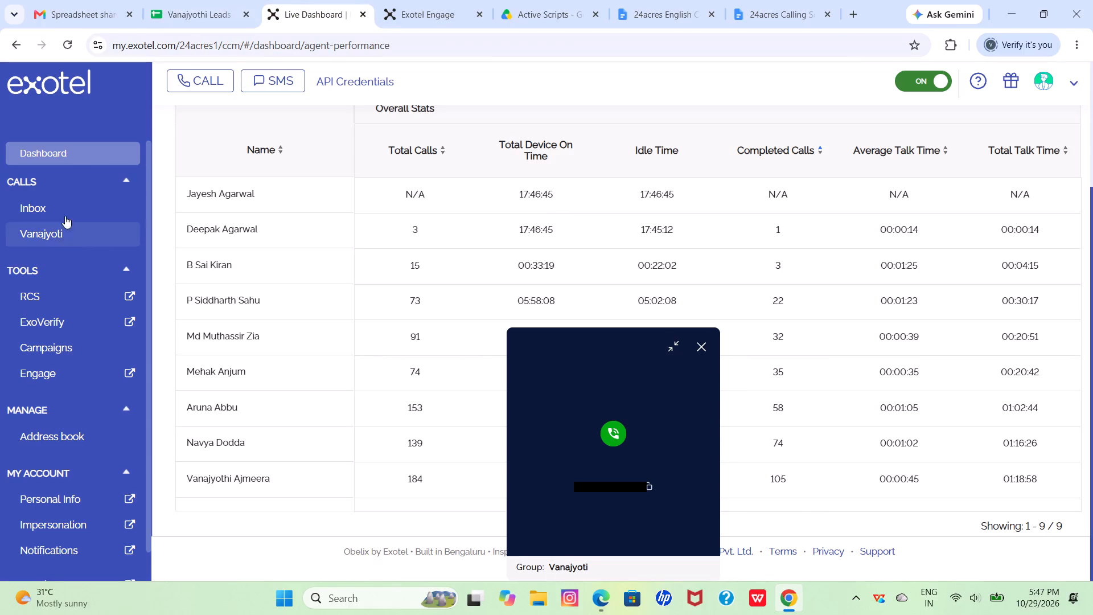
# Open the Exotel dashboard overview to check live calls, agent availability and today's activity.
pyautogui.click(104, 159)
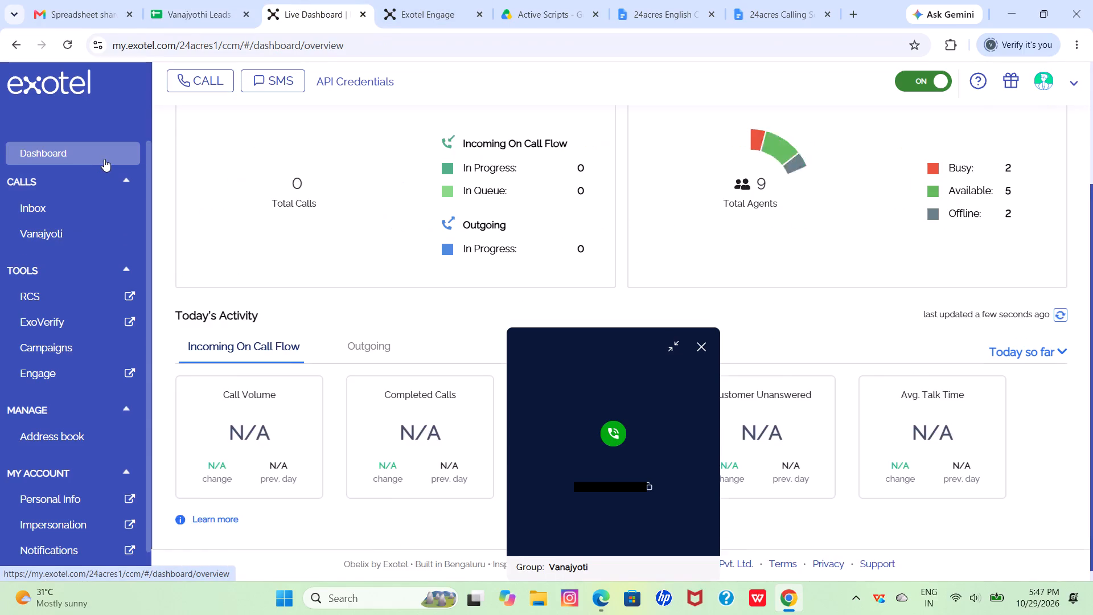
pyautogui.doubleClick(104, 159)
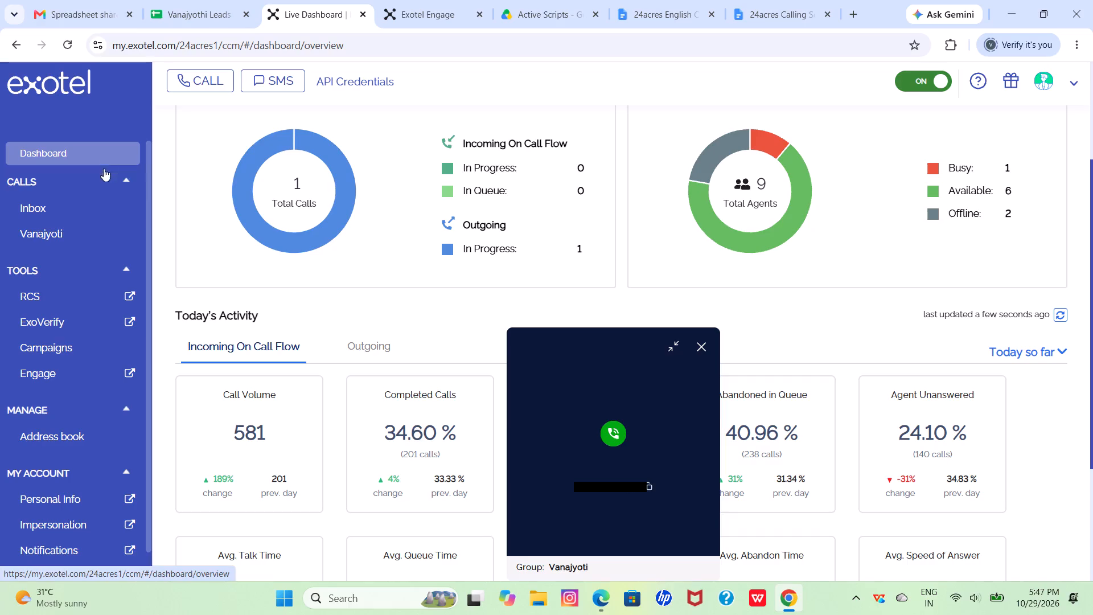
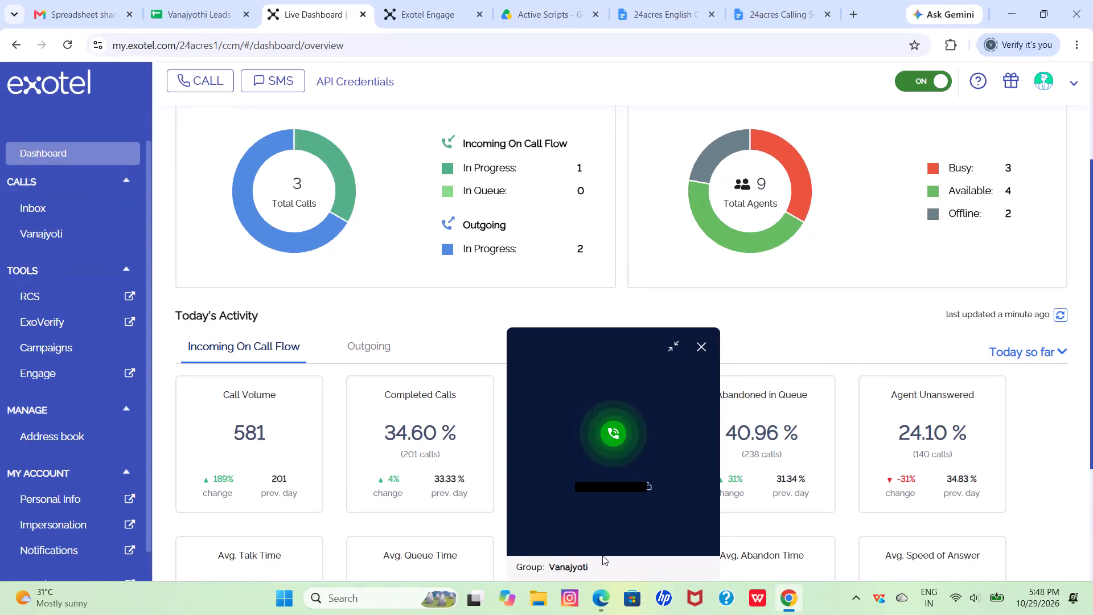
# Copy the active call's phone number from Exotel and search the Leads sheet for it without the leading zero.
pyautogui.doubleClick(587, 484)
pyautogui.hotkey('ctrl', 'c')
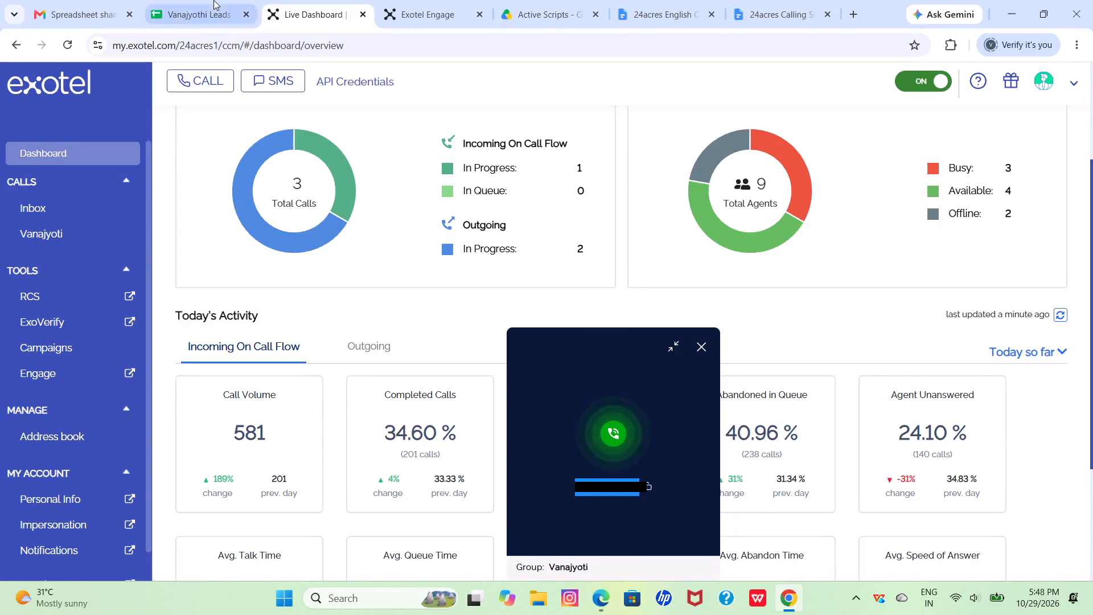
pyautogui.click(215, 0)
pyautogui.click(891, 171)
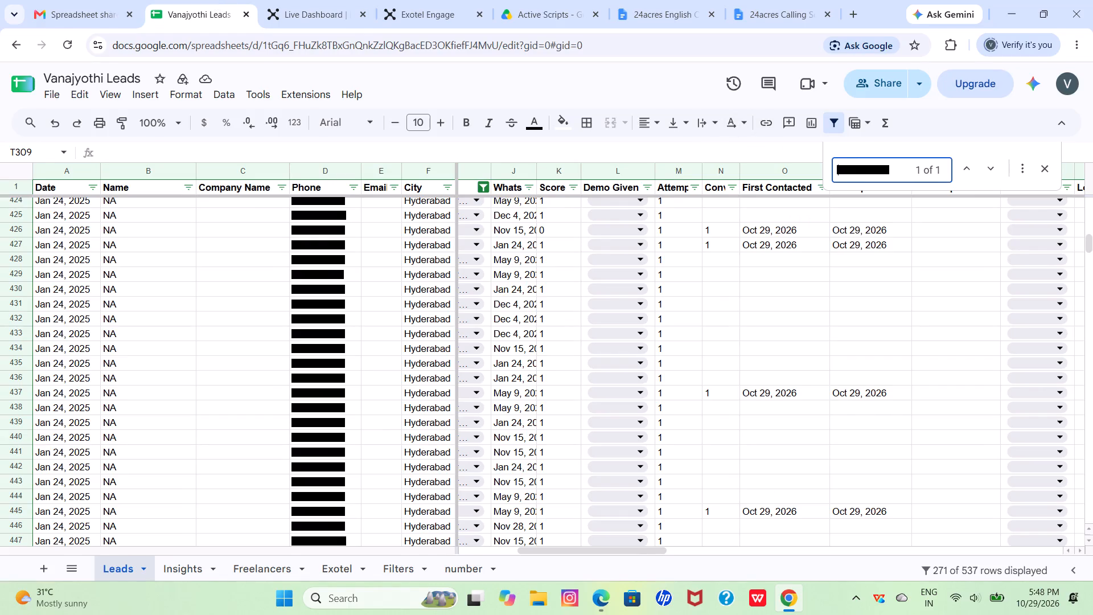
pyautogui.press('BackSpace')
pyautogui.press('BackSpace')
pyautogui.press('BackSpace')
pyautogui.press('BackSpace')
pyautogui.press('BackSpace')
pyautogui.press('BackSpace')
pyautogui.press('BackSpace')
pyautogui.press('BackSpace')
pyautogui.press('BackSpace')
pyautogui.press('BackSpace')
pyautogui.press('BackSpace')
pyautogui.press('BackSpace')
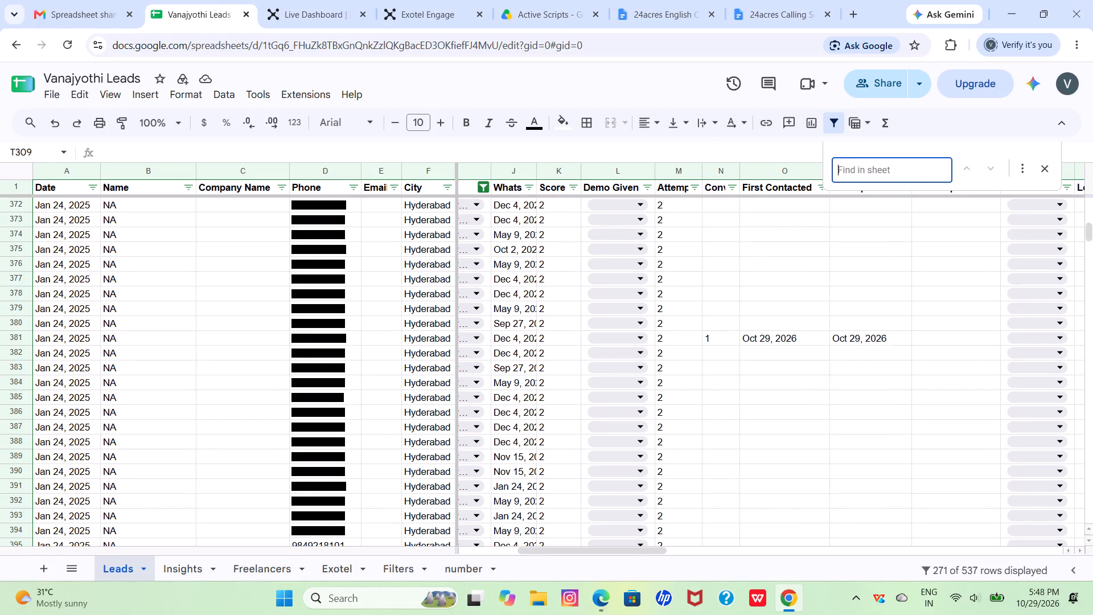
pyautogui.hotkey('ctrl', 'v')
pyautogui.click(844, 168)
pyautogui.press('BackSpace')
pyautogui.scroll(-1, 844, 168)
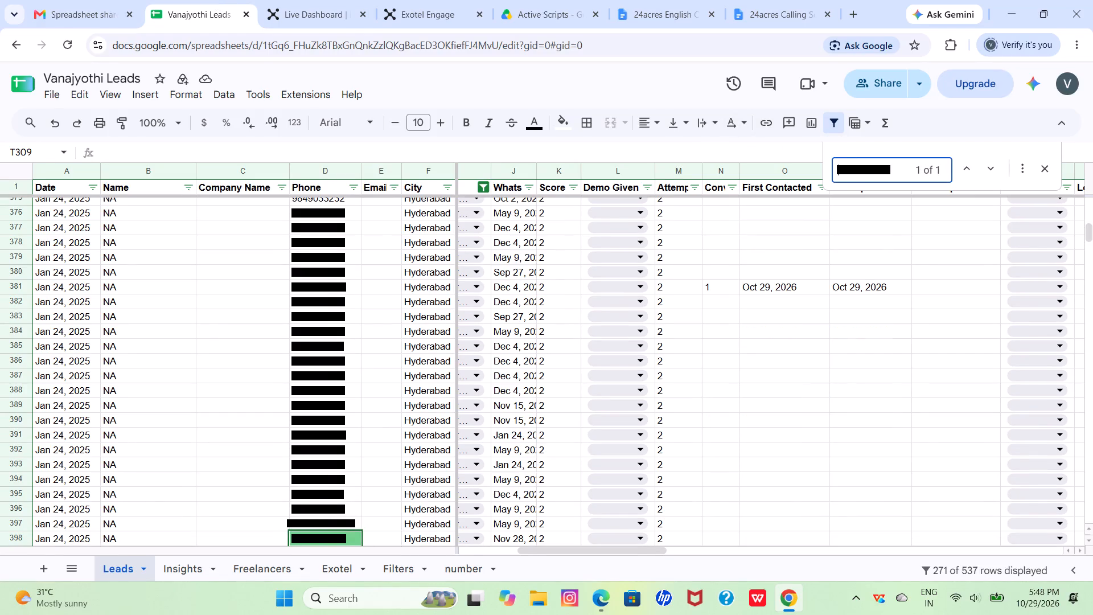
# Set the Status of the matching lead in row 398 to Not Interested.
pyautogui.scroll(-2, 844, 168)
pyautogui.click(788, 356)
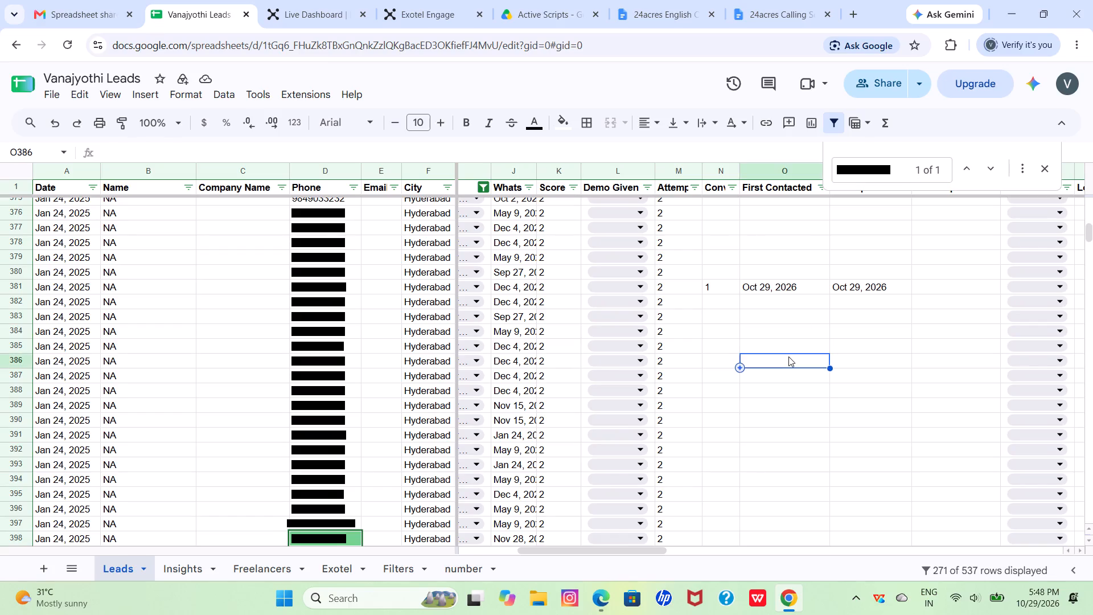
pyautogui.scroll(-2, 788, 356)
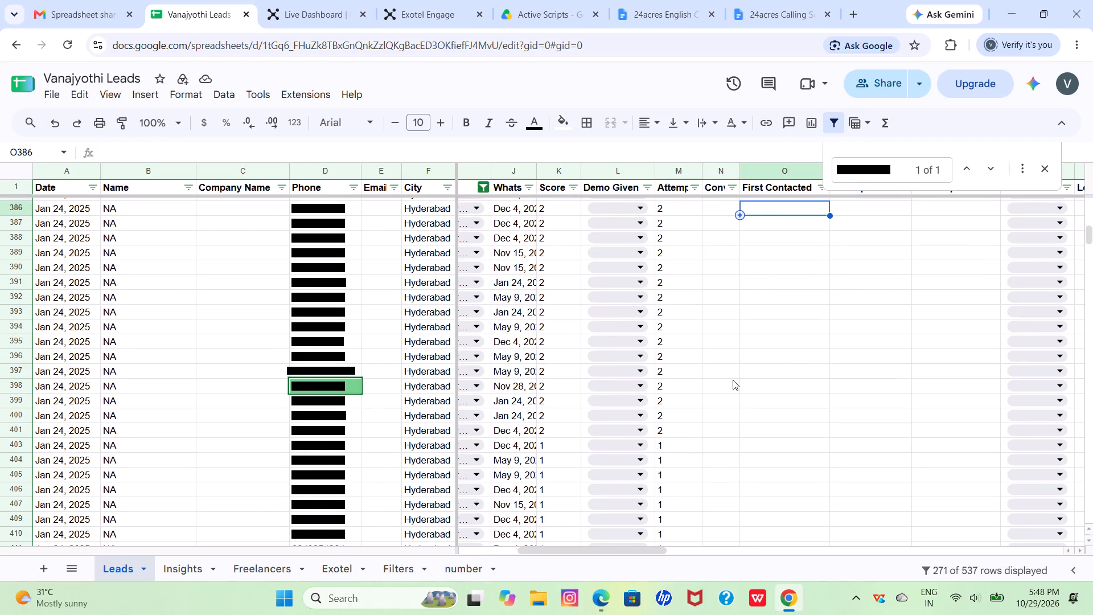
pyautogui.hscroll(4, 733, 380)
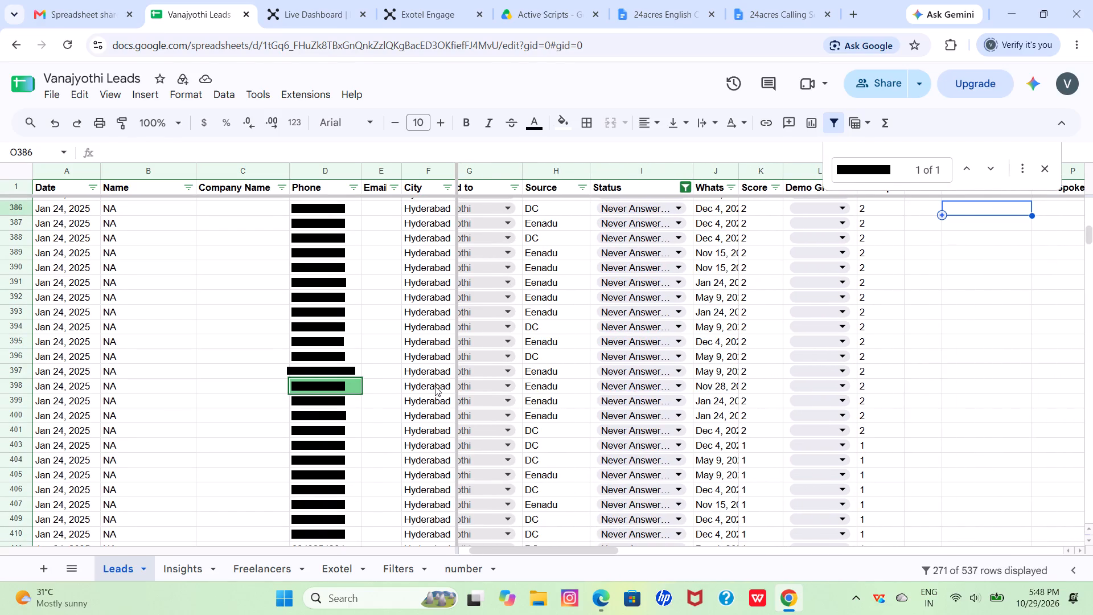
pyautogui.click(627, 390)
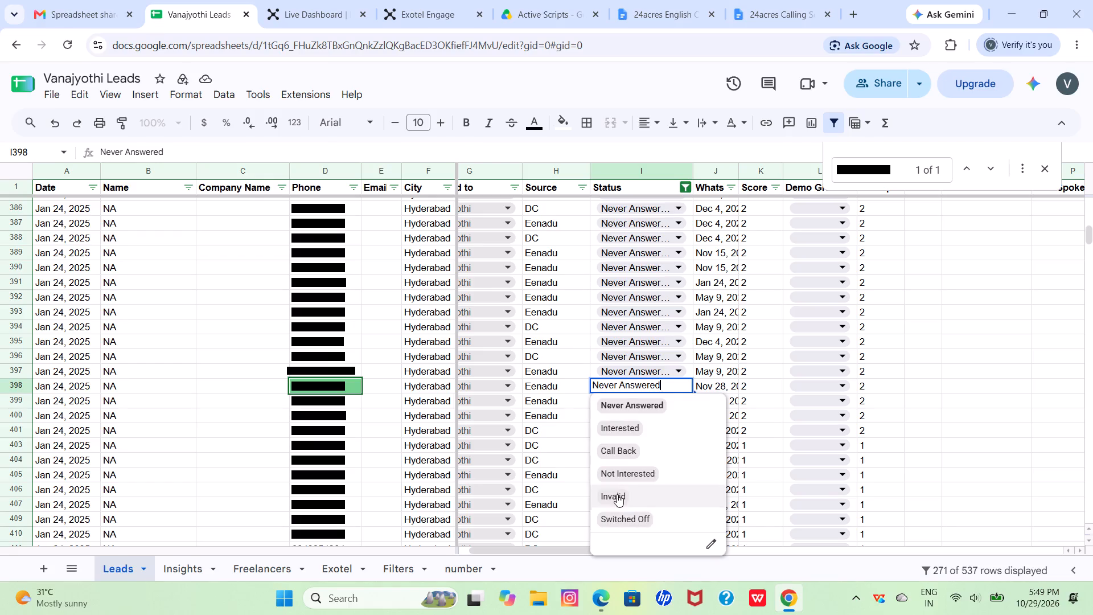
pyautogui.click(619, 469)
# Enter 1 in column N, beside the attempts column, for the lead in row 398.
pyautogui.scroll(-1, 619, 469)
pyautogui.hscroll(-1, 619, 469)
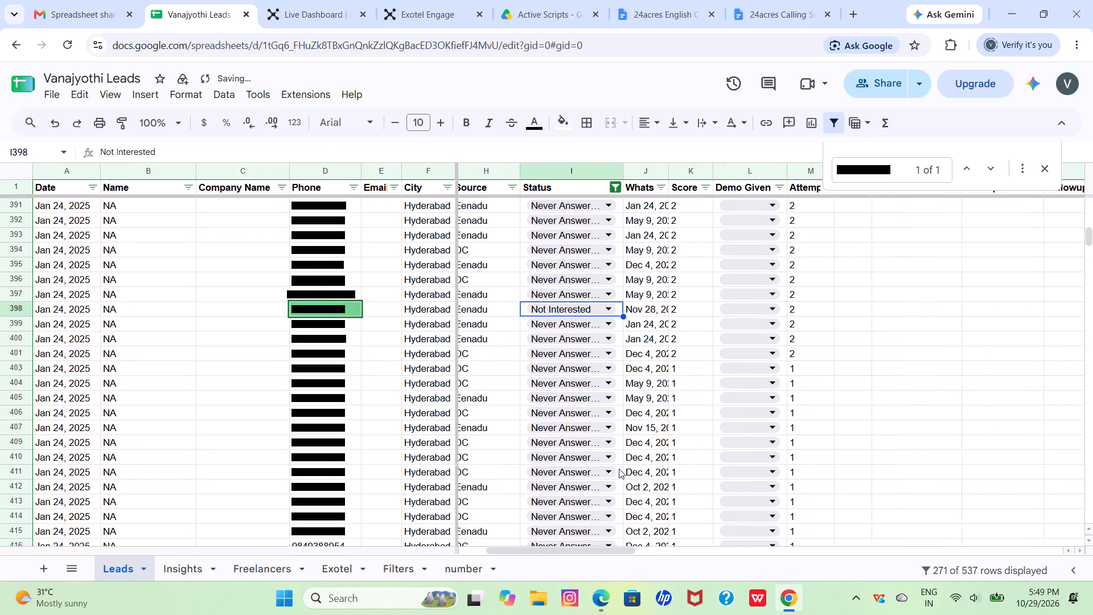
pyautogui.hscroll(-1, 619, 469)
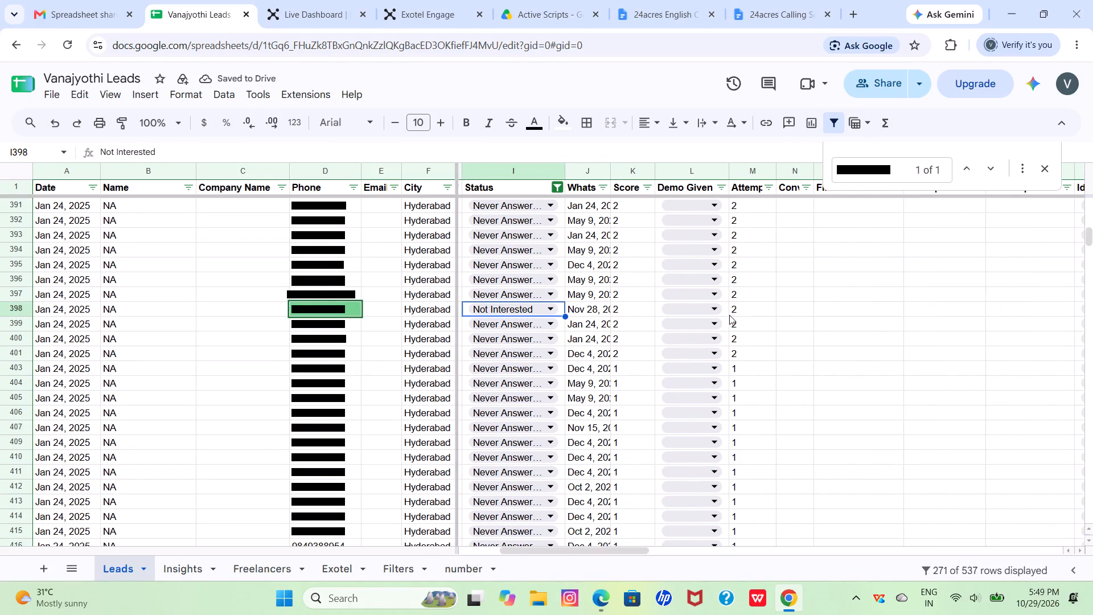
pyautogui.click(792, 317)
pyautogui.press('1')
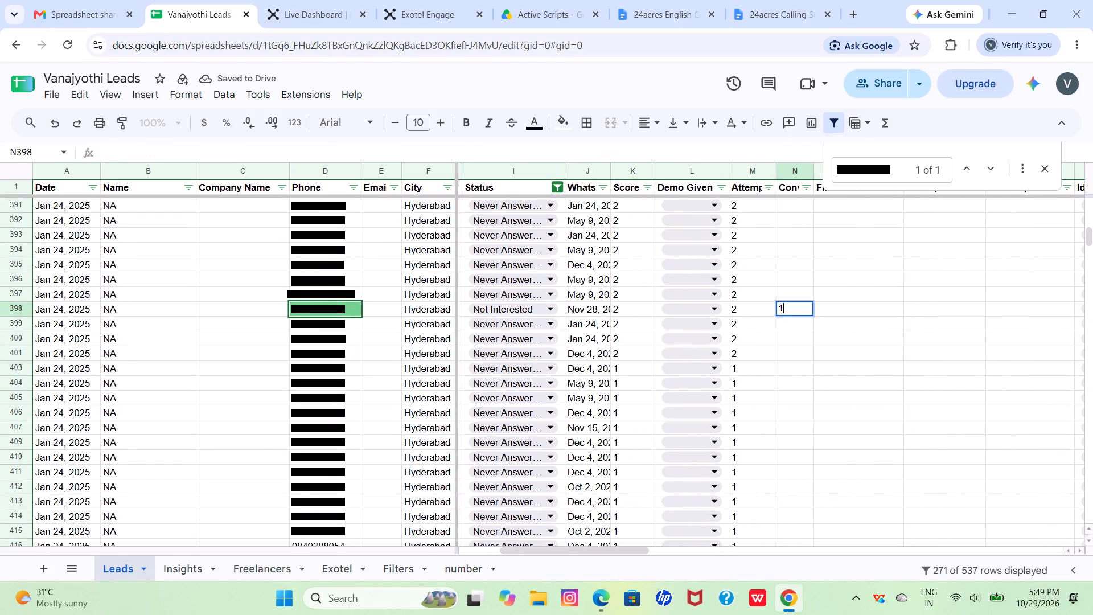
pyautogui.click(820, 317)
# Copy the date Oct 29, 2026 from row 381 into First Contacted and Last Spoken of row 398.
pyautogui.scroll(2, 820, 317)
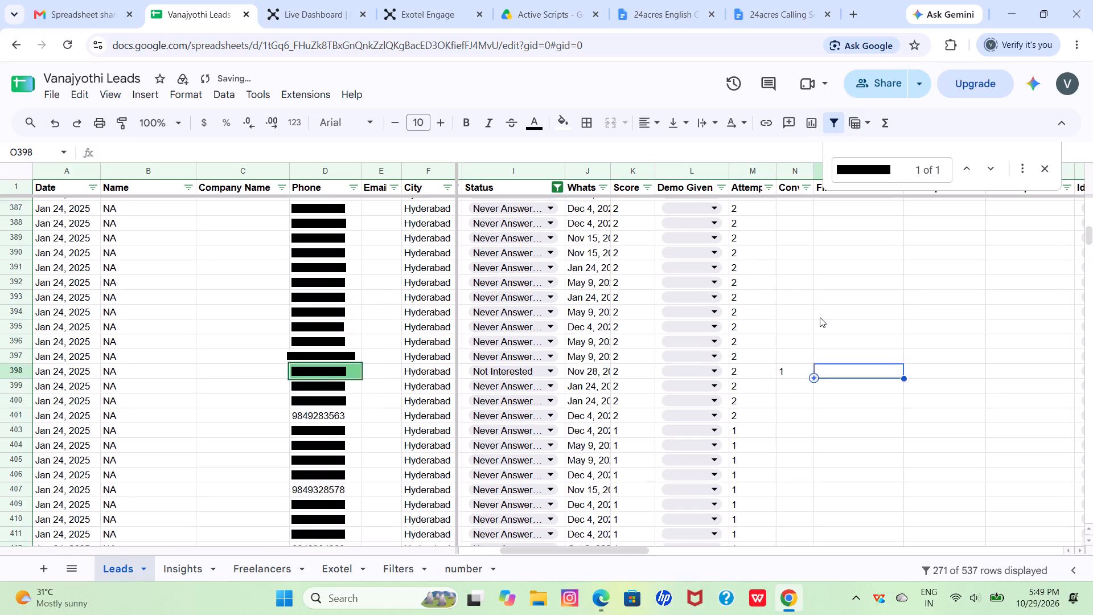
pyautogui.scroll(1, 820, 317)
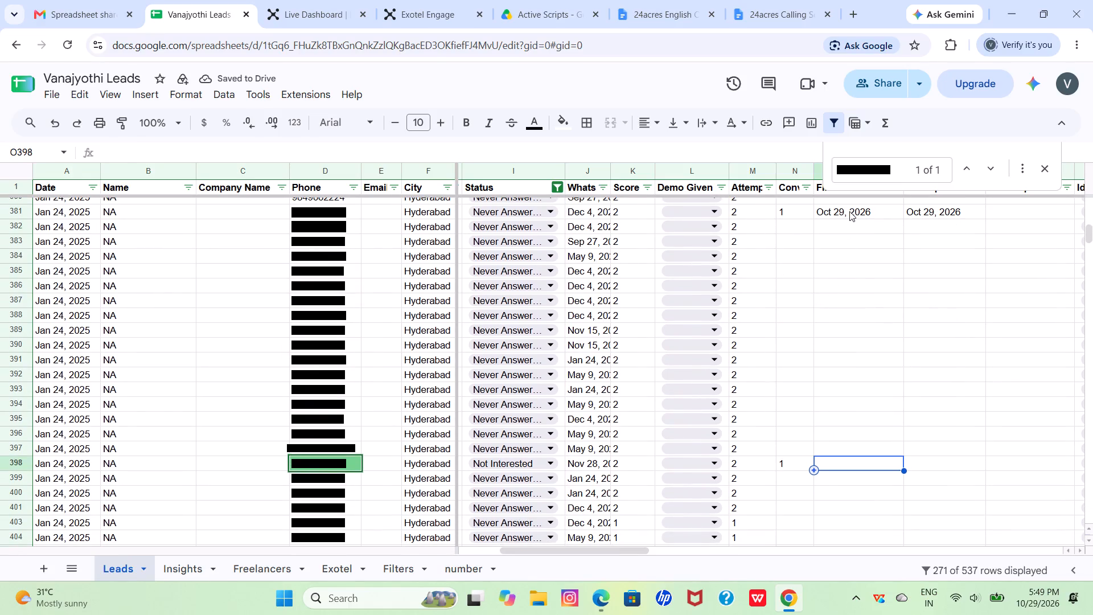
pyautogui.click(850, 211)
pyautogui.hotkey('ctrl', 'c')
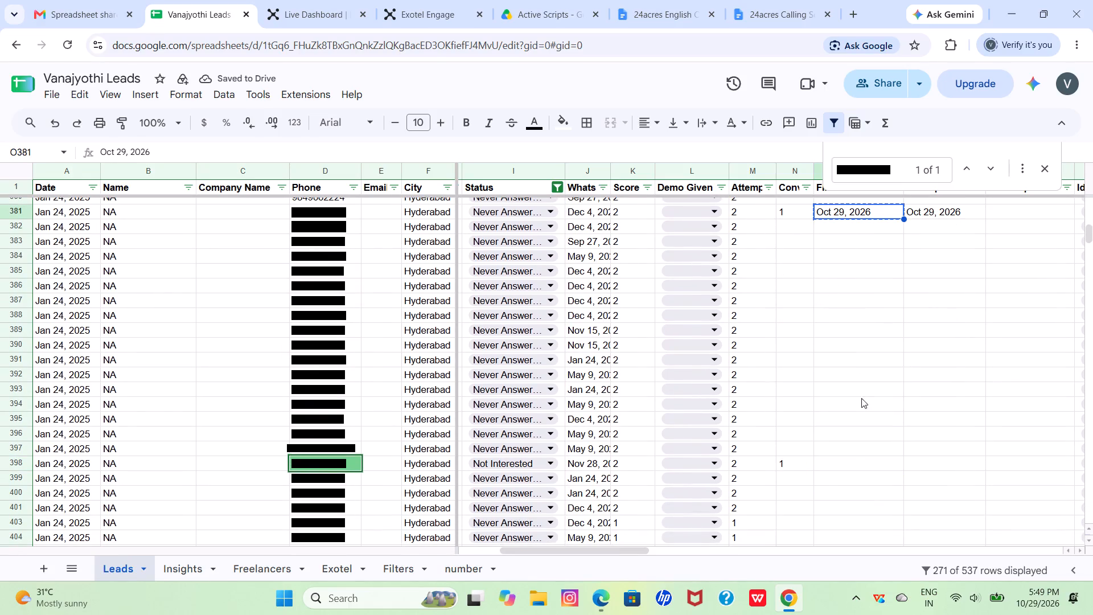
pyautogui.click(852, 464)
pyautogui.hotkey('ctrl', 'v')
pyautogui.hscroll(-1, 852, 464)
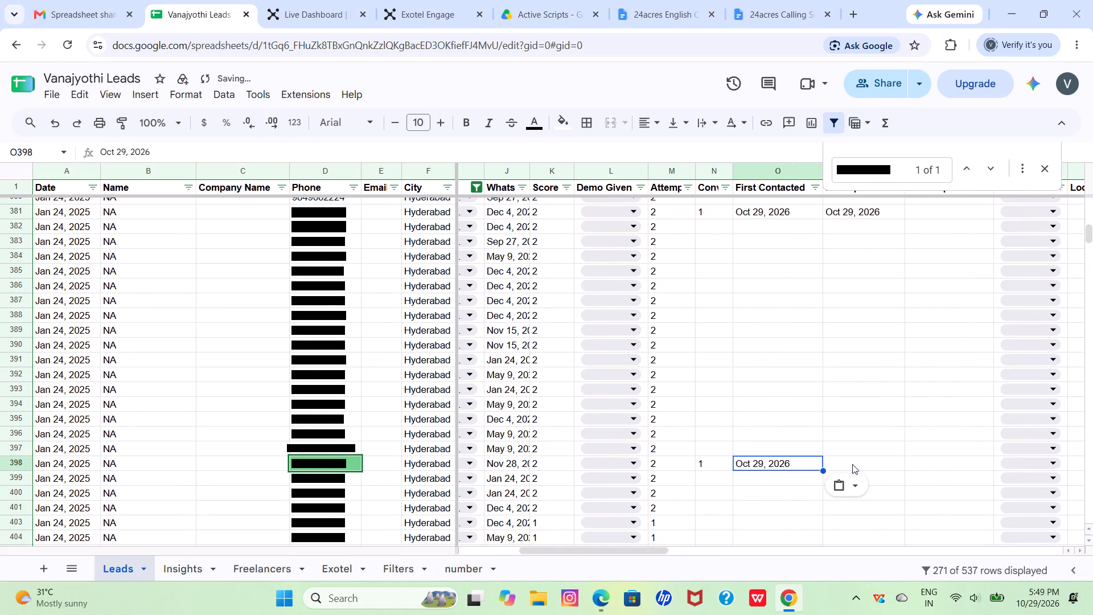
pyautogui.click(852, 464)
pyautogui.hotkey('ctrl', 'v')
pyautogui.hscroll(-1, 844, 461)
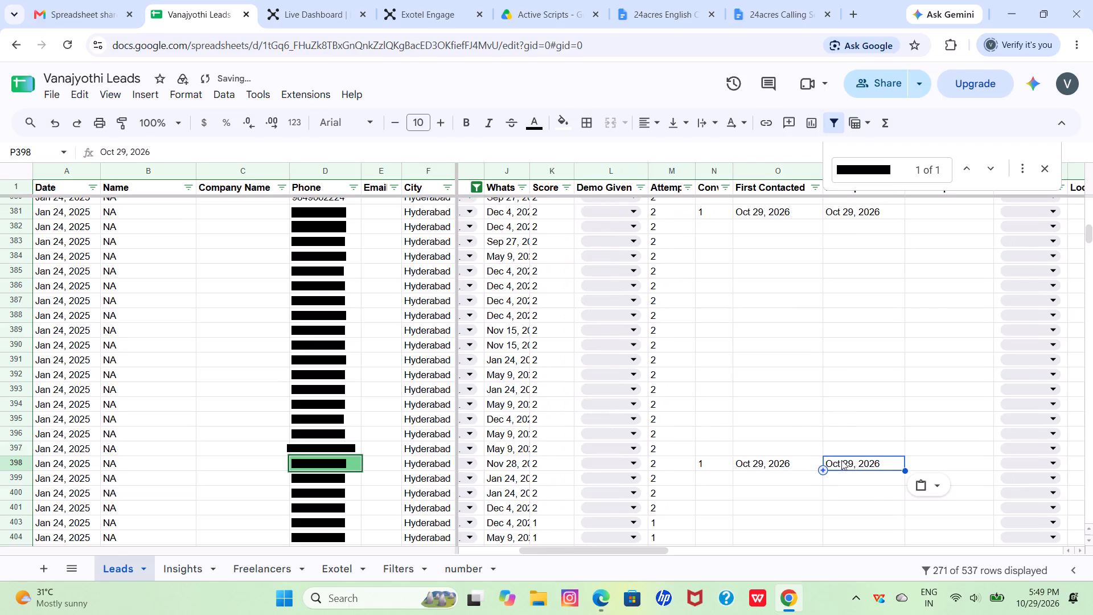
# Copy the note "dont have any properties for sale or rent" from row 321 into the Notes of row 398.
pyautogui.hscroll(-5, 841, 460)
pyautogui.scroll(2, 841, 460)
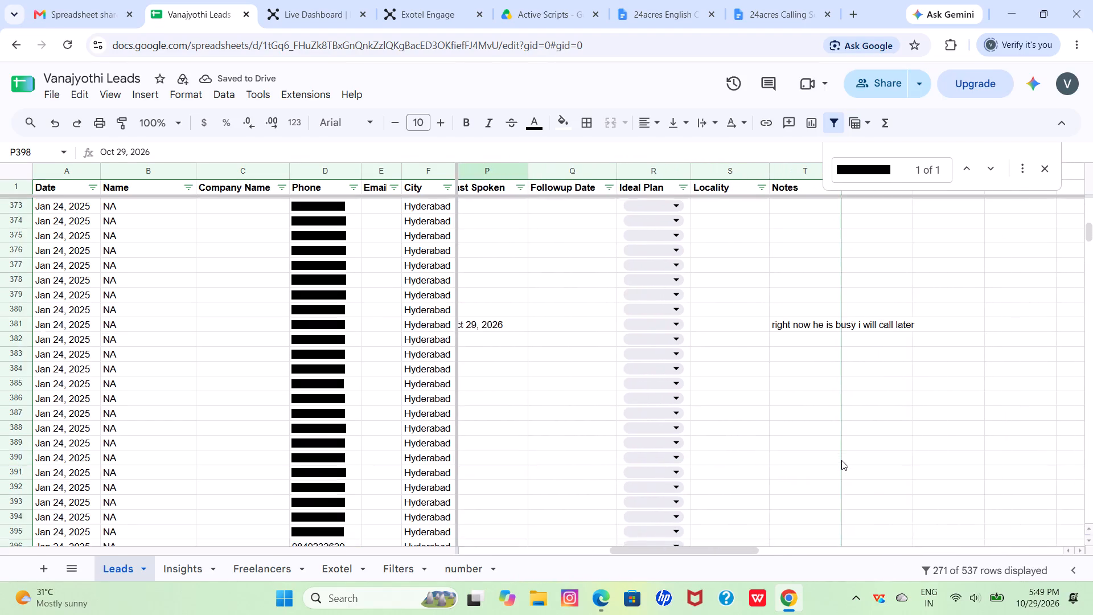
pyautogui.scroll(4, 841, 460)
pyautogui.click(778, 296)
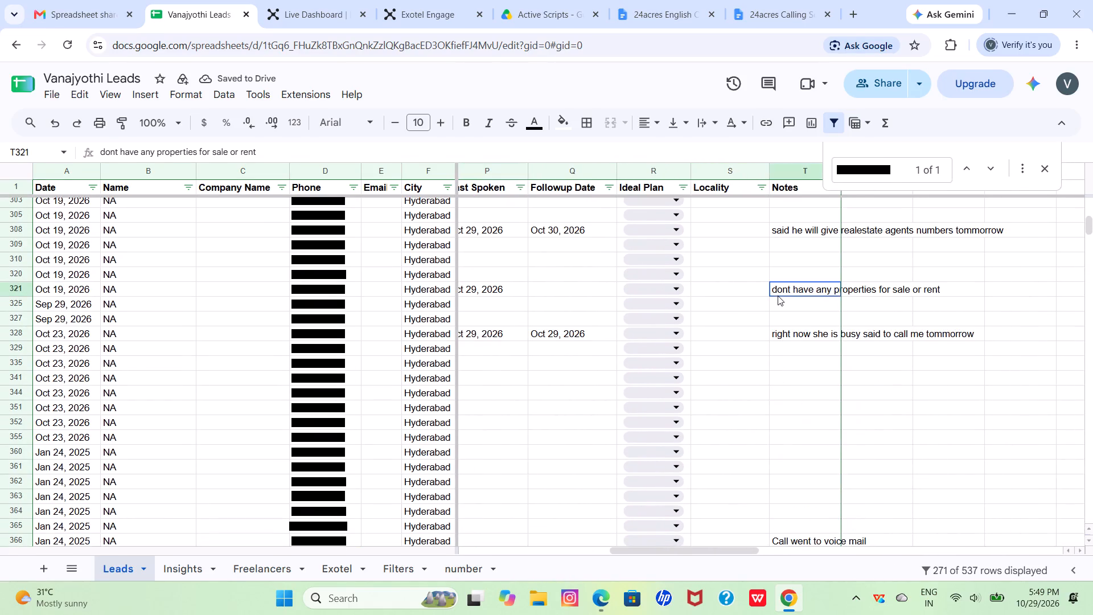
pyautogui.hotkey('ctrl', 'c')
pyautogui.scroll(-2, 778, 296)
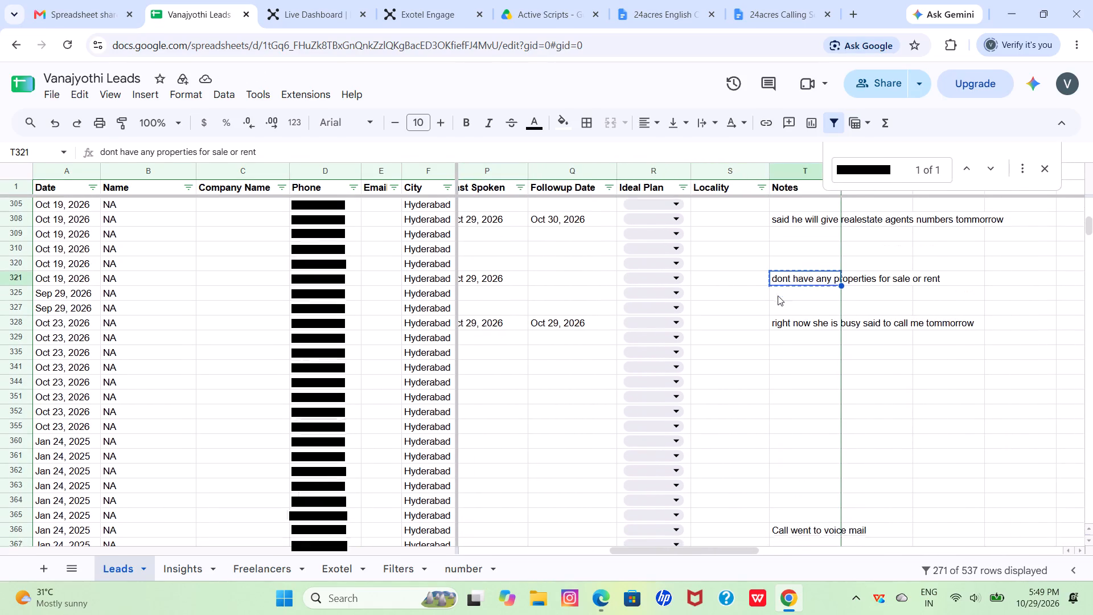
pyautogui.scroll(-5, 778, 296)
pyautogui.hscroll(-2, 778, 296)
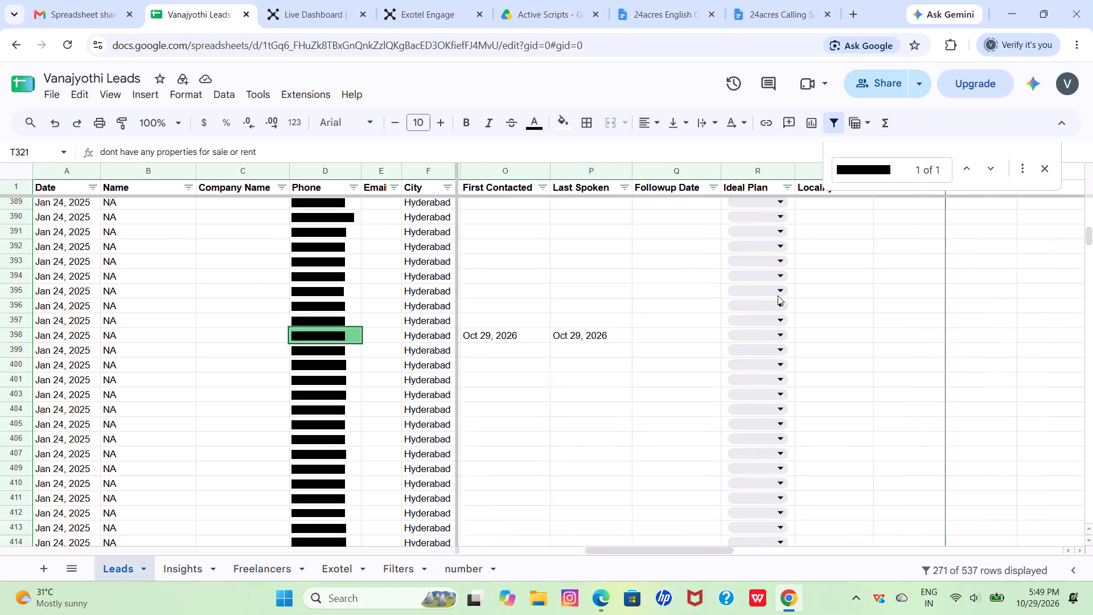
pyautogui.hscroll(-1, 778, 296)
pyautogui.click(843, 325)
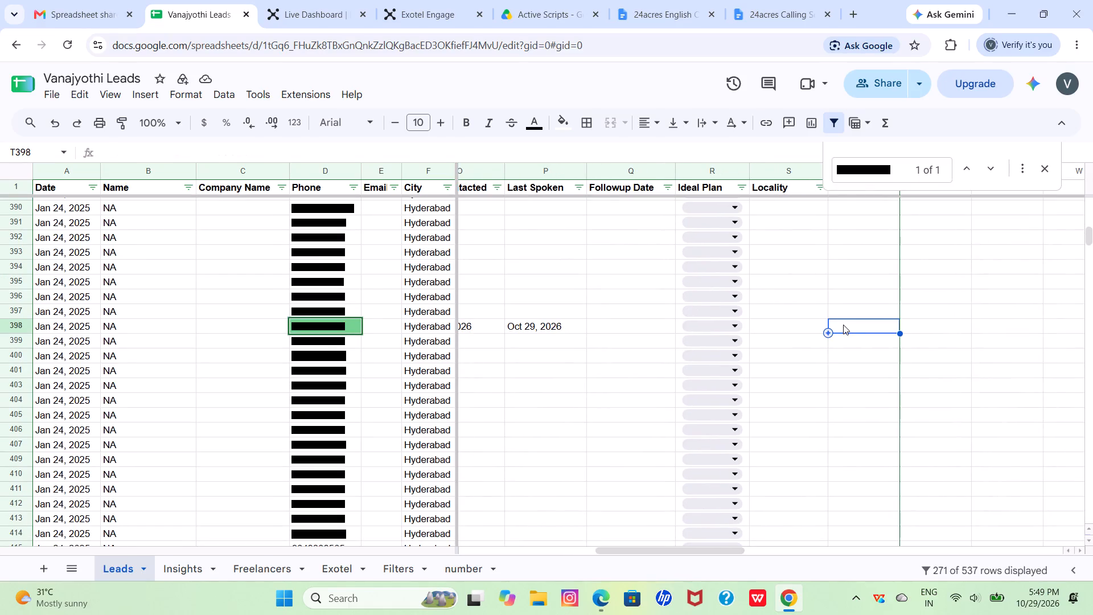
pyautogui.hotkey('ctrl', 'v')
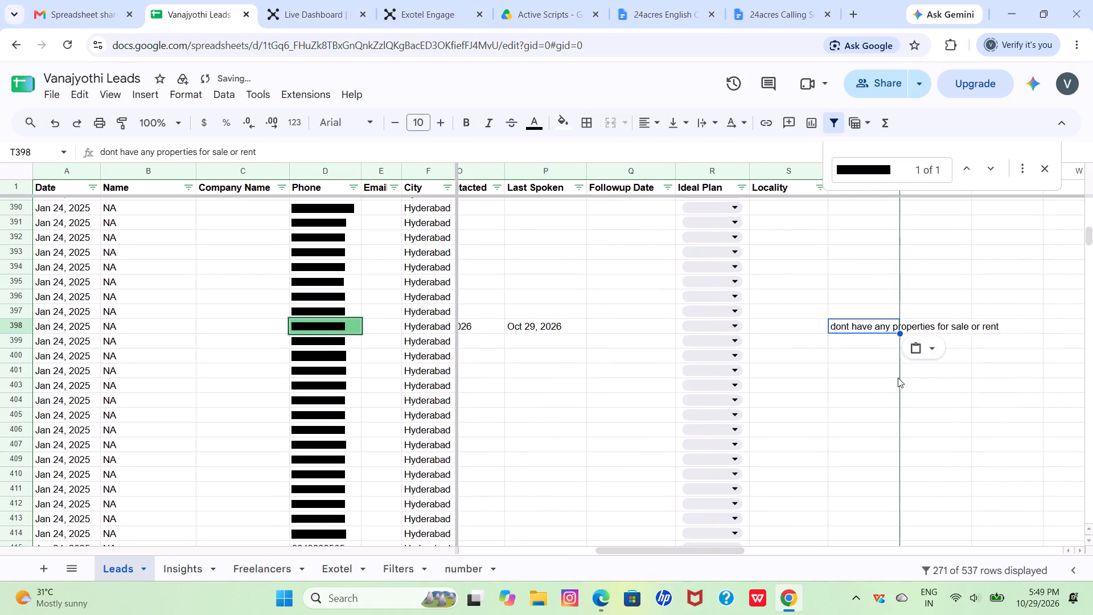
pyautogui.click(898, 383)
pyautogui.hscroll(4, 898, 383)
pyautogui.scroll(1, 898, 383)
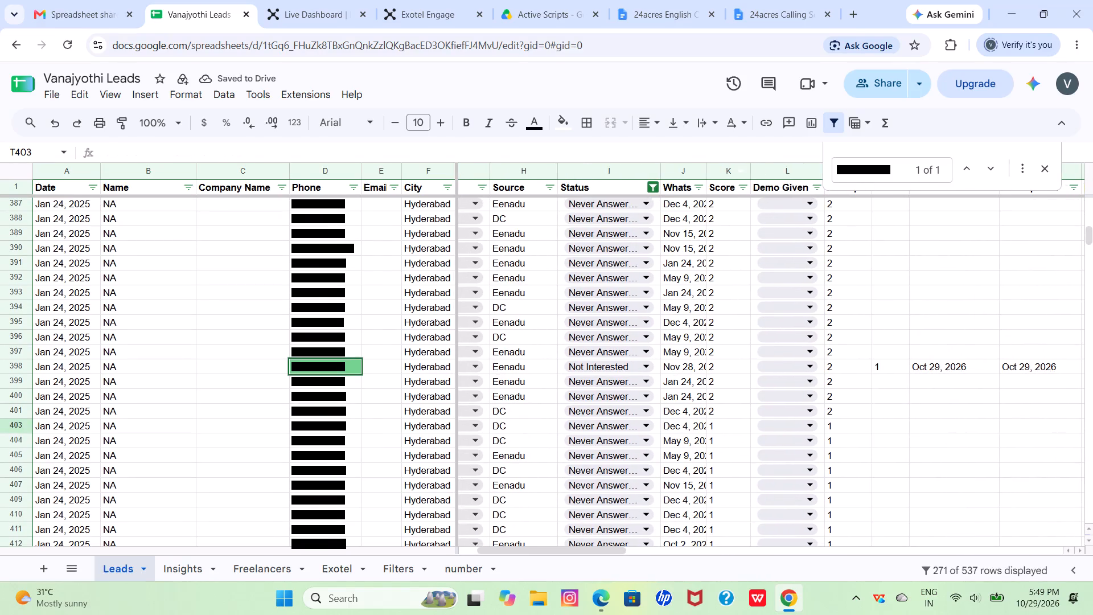
# Copy the new active call's phone number from Exotel and search the Leads sheet for it without the leading zero.
pyautogui.click(282, 0)
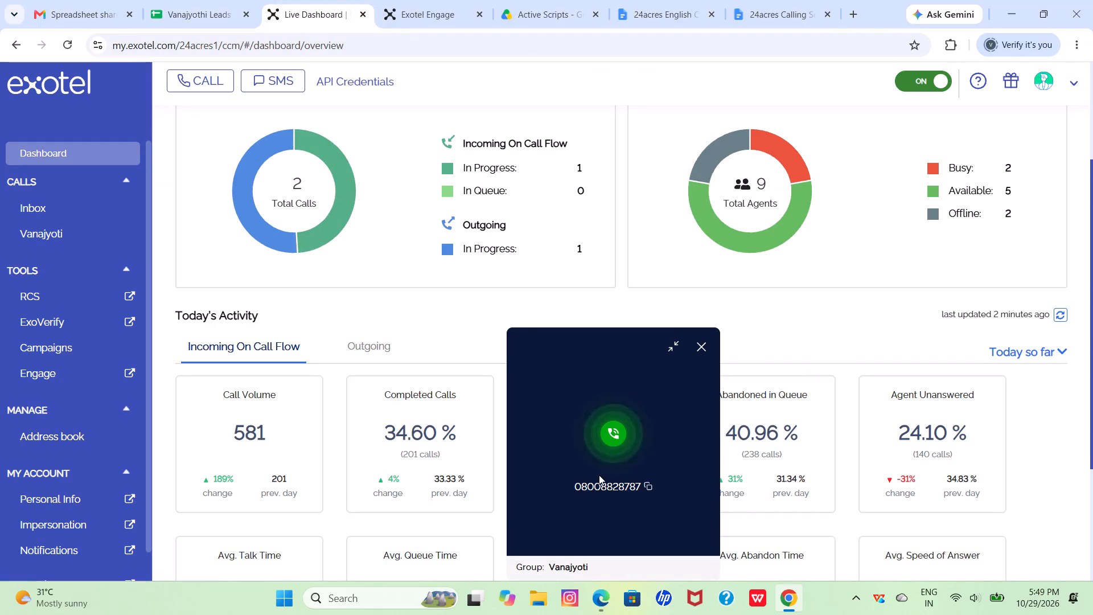
pyautogui.doubleClick(581, 478)
pyautogui.hotkey('ctrl', 'c')
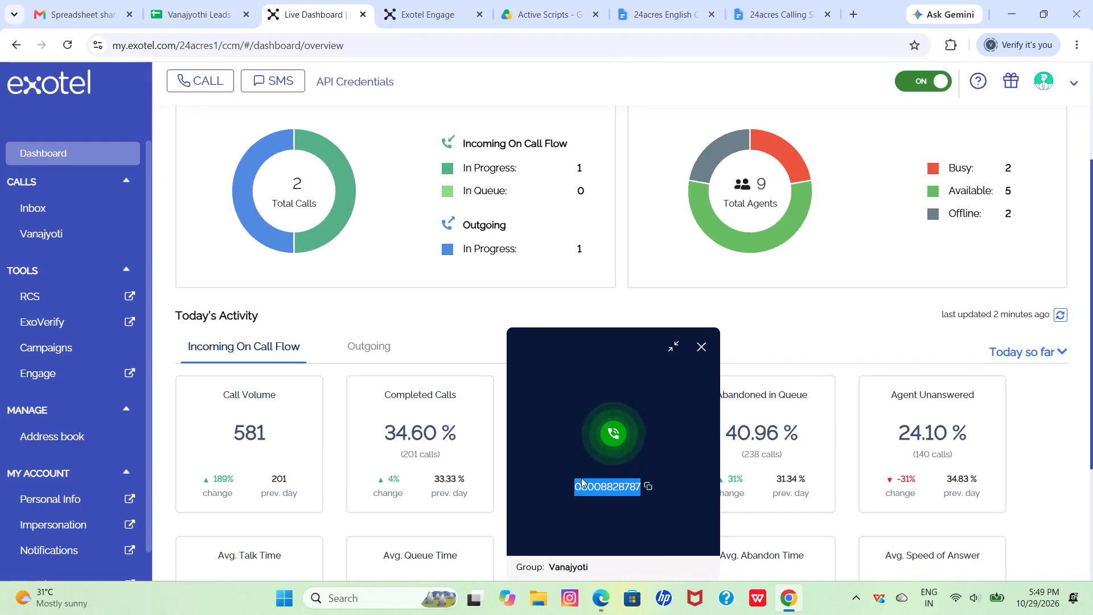
pyautogui.click(176, 0)
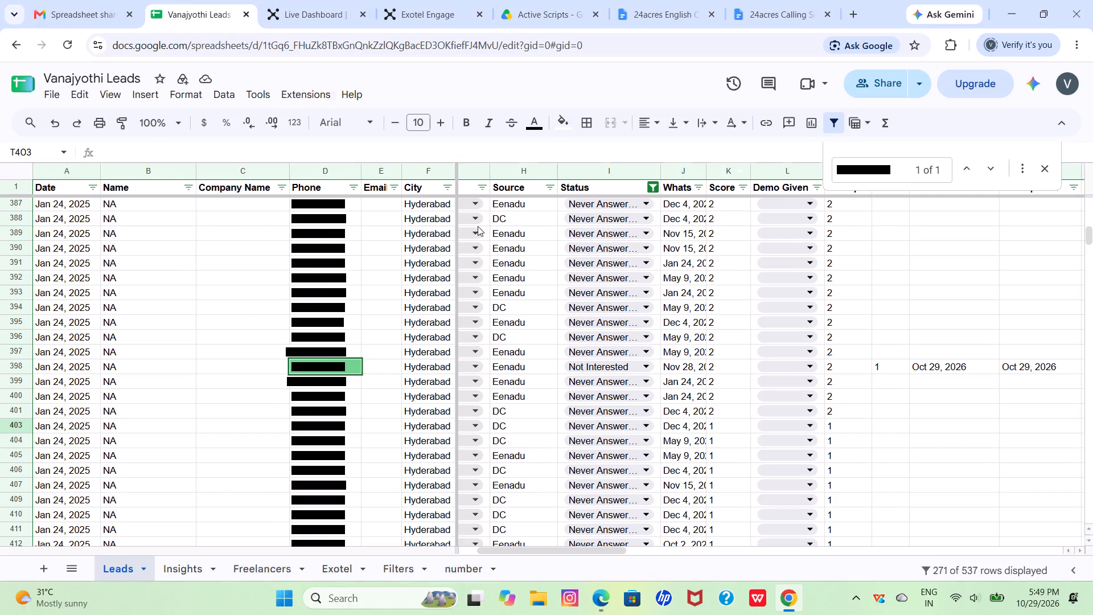
pyautogui.click(894, 169)
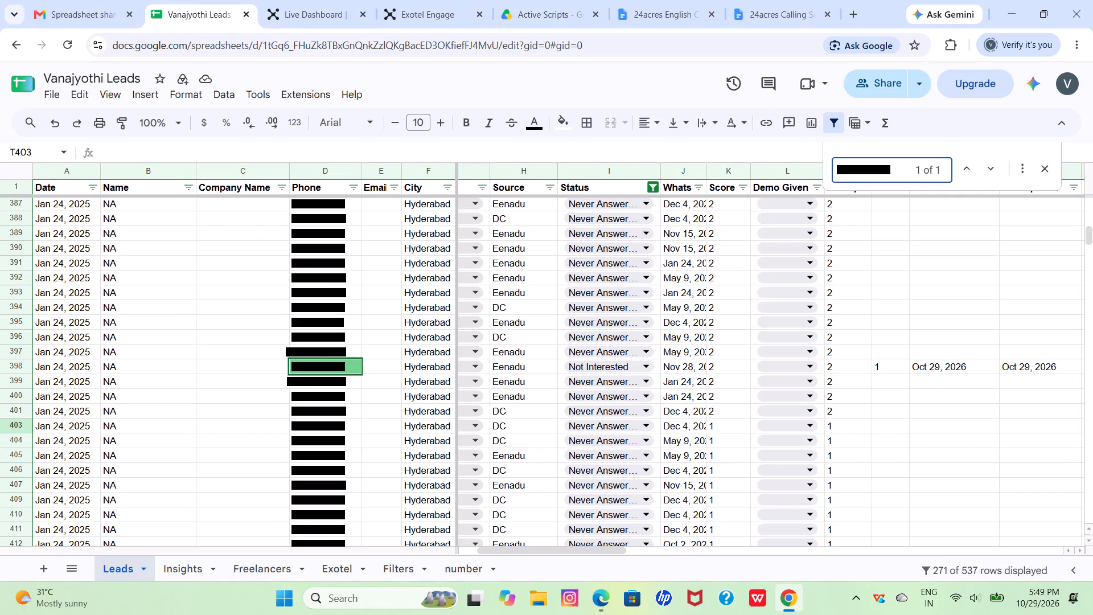
pyautogui.press('BackSpace')
pyautogui.press('BackSpace')
pyautogui.press('BackSpace')
pyautogui.press('BackSpace')
pyautogui.press('BackSpace')
pyautogui.press('BackSpace')
pyautogui.press('BackSpace')
pyautogui.press('BackSpace')
pyautogui.press('BackSpace')
pyautogui.press('BackSpace')
pyautogui.press('BackSpace')
pyautogui.press('BackSpace')
pyautogui.press('BackSpace')
pyautogui.press('BackSpace')
pyautogui.press('BackSpace')
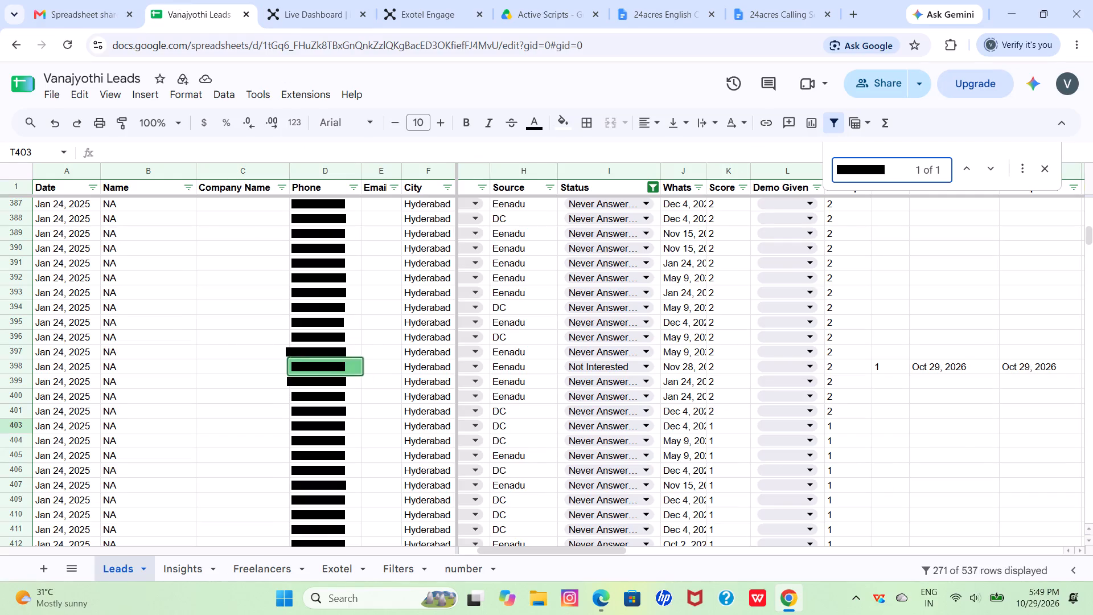
pyautogui.hotkey('ctrl', 'v')
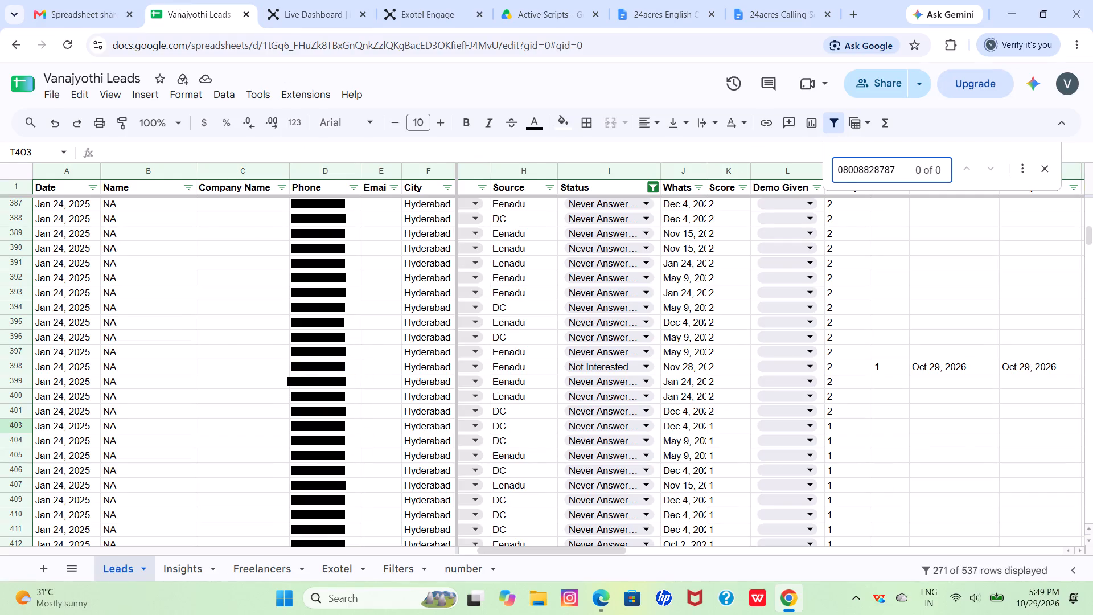
pyautogui.click(843, 173)
pyautogui.press('BackSpace')
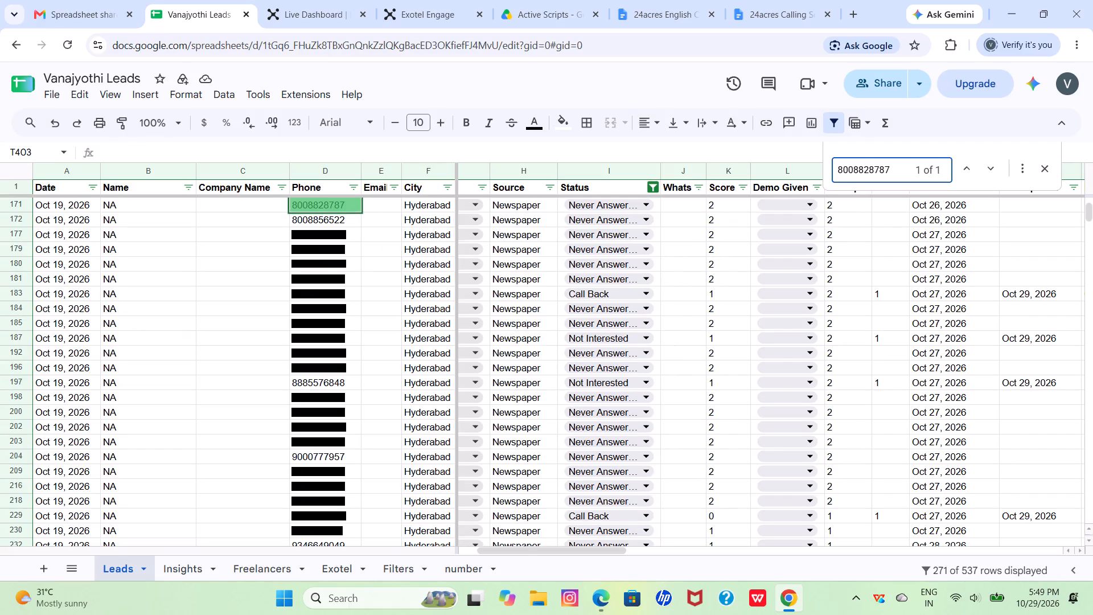
pyautogui.scroll(1, 843, 173)
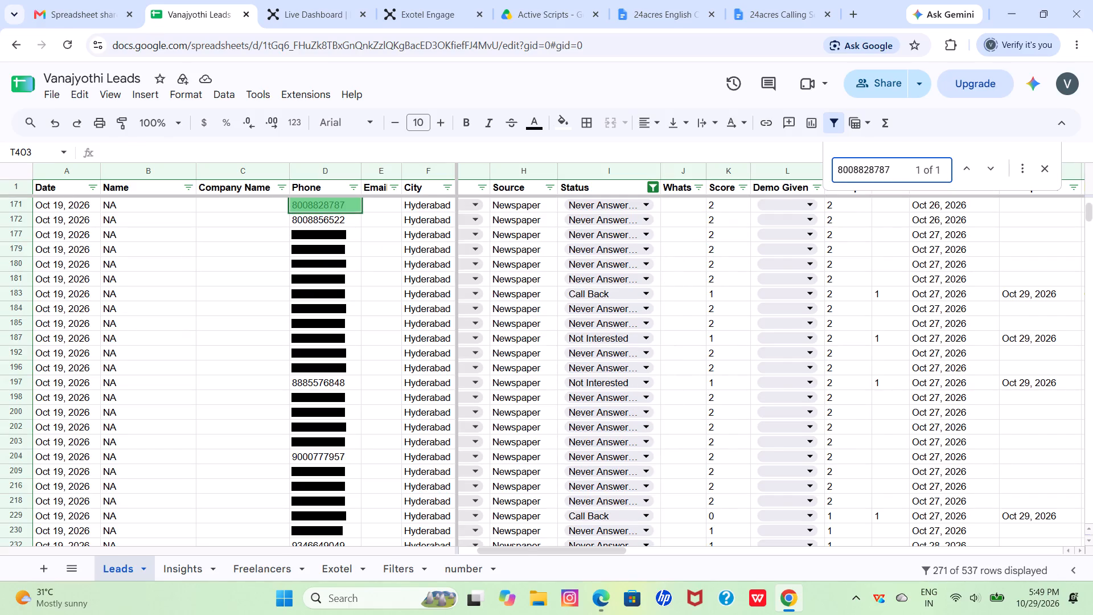
pyautogui.scroll(1, 843, 173)
# Clear the previous phone number from the Leads sheet search.
pyautogui.click(843, 173)
pyautogui.click(888, 165)
pyautogui.press('BackSpace')
pyautogui.press('BackSpace')
pyautogui.press('BackSpace')
pyautogui.press('BackSpace')
pyautogui.press('BackSpace')
pyautogui.press('BackSpace')
pyautogui.press('BackSpace')
pyautogui.press('BackSpace')
pyautogui.press('BackSpace')
pyautogui.press('BackSpace')
pyautogui.press('BackSpace')
pyautogui.press('BackSpace')
pyautogui.press('BackSpace')
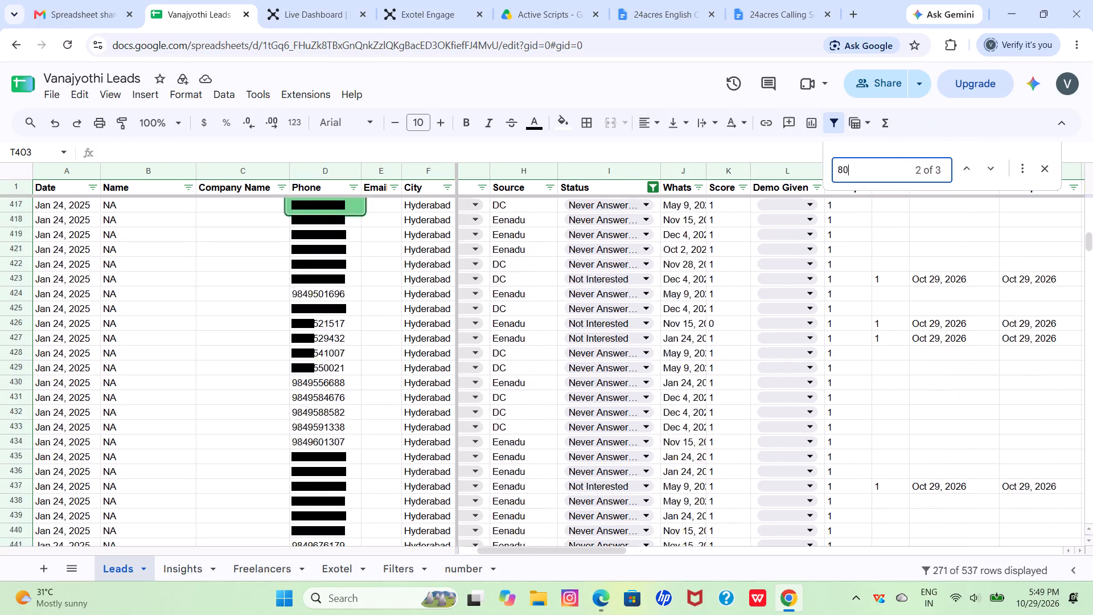
# Switch to the Exotel live dashboard and open the call Inbox.
pyautogui.click(317, 0)
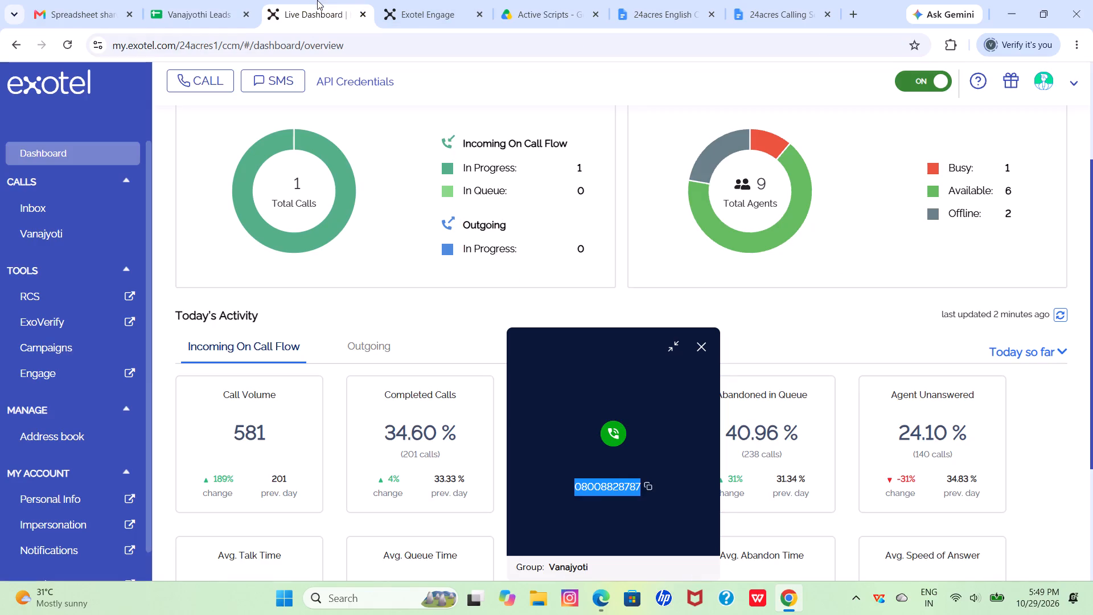
pyautogui.scroll(4, 648, 202)
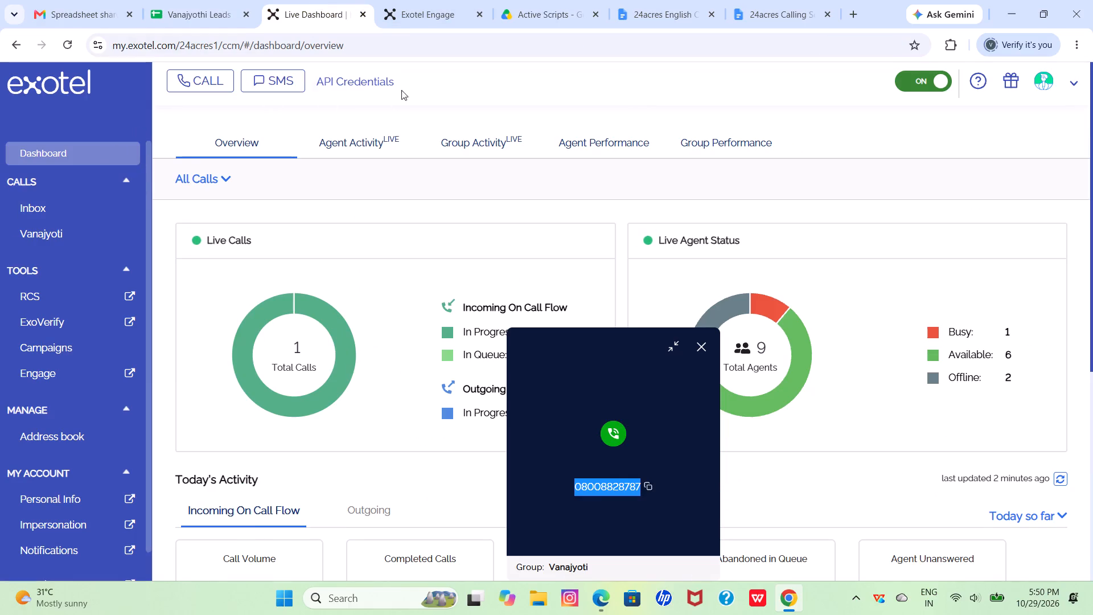
pyautogui.click(57, 202)
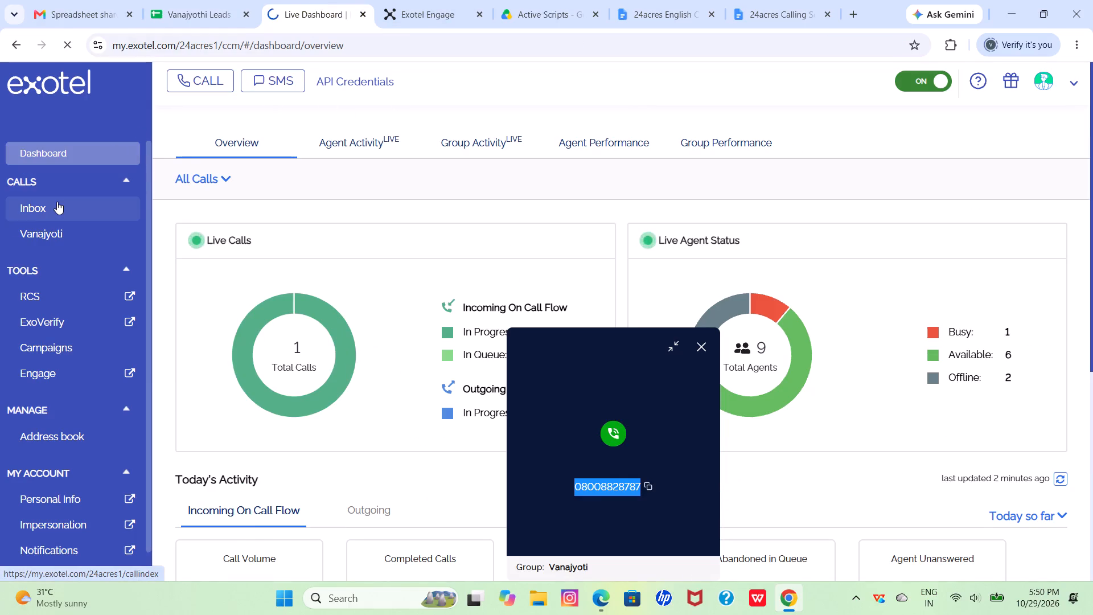
pyautogui.click(57, 202)
pyautogui.click(57, 202)
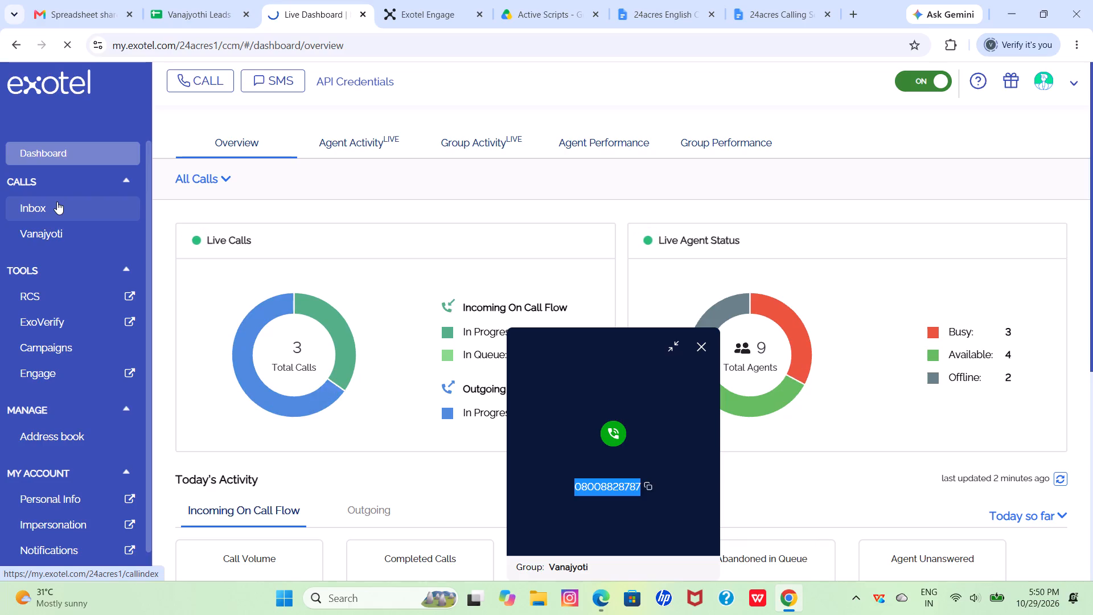
pyautogui.doubleClick(89, 200)
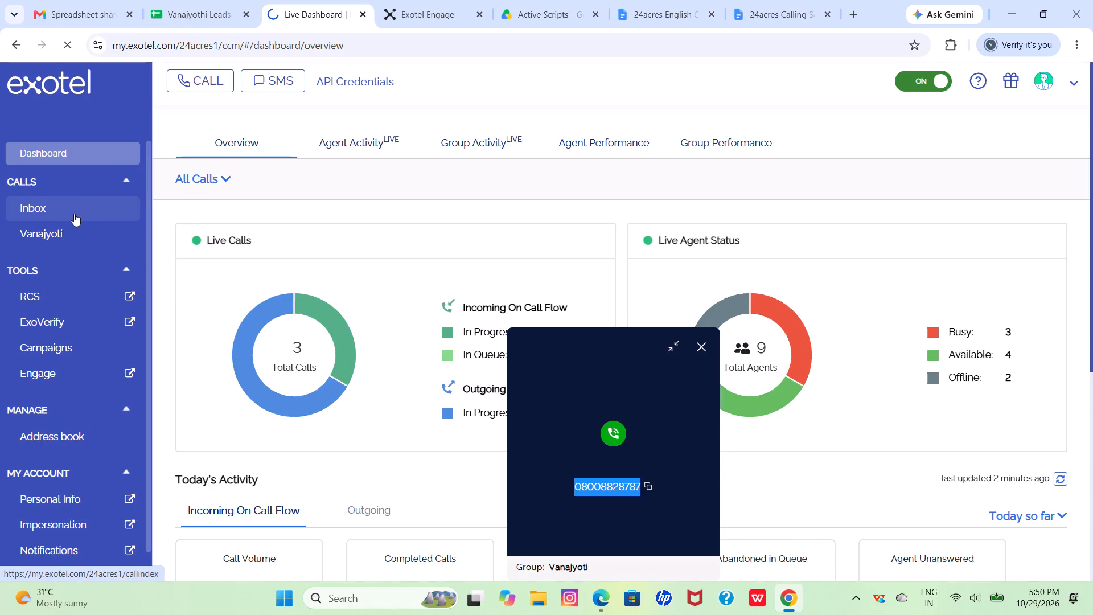
pyautogui.doubleClick(74, 214)
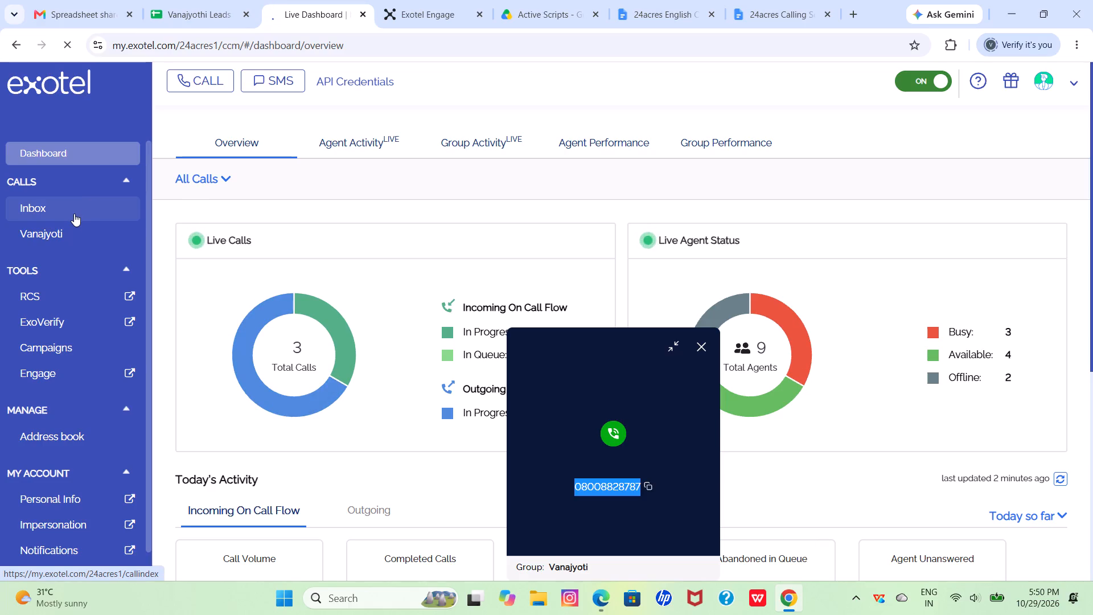
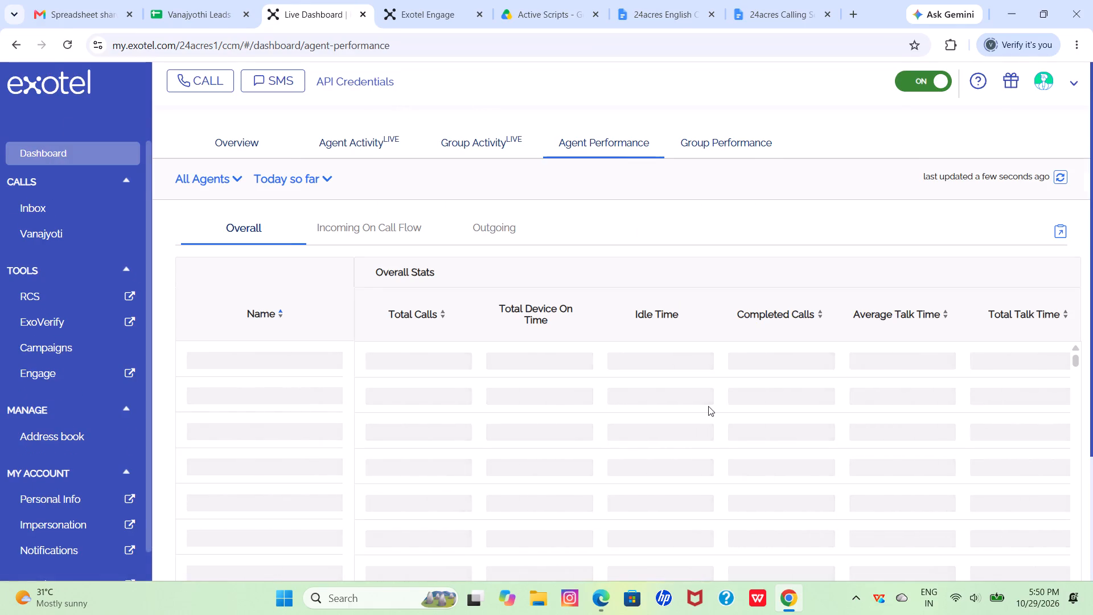
# Review the overall Agent Performance table for all agents for today so far.
pyautogui.scroll(-9, 708, 406)
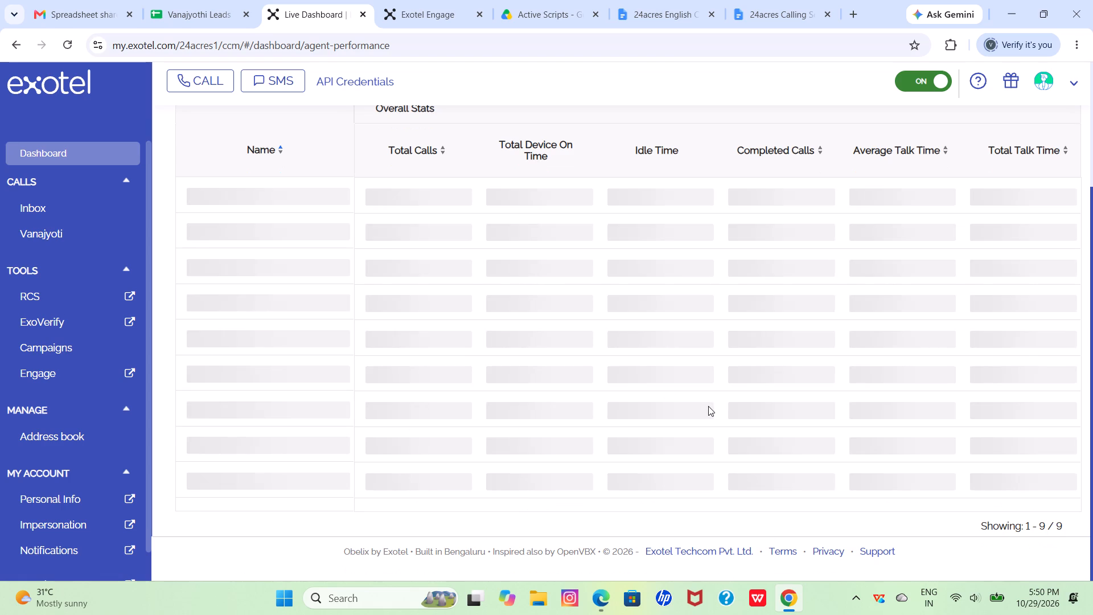
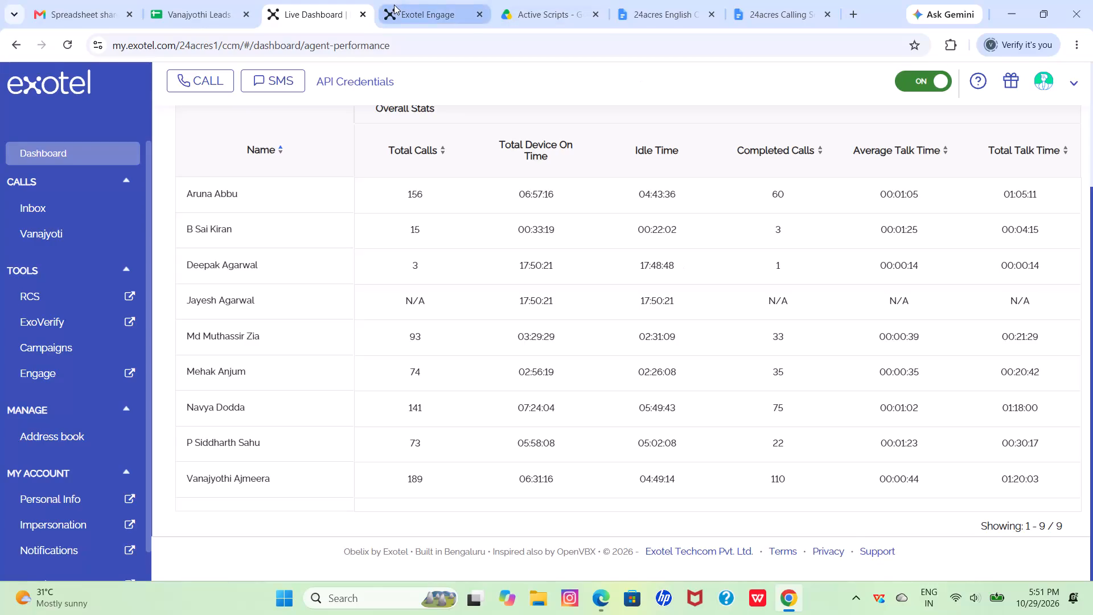
# Switch to Exotel Engage and refresh the Call Campaigns list to check the progress of the campaigns.
pyautogui.click(394, 5)
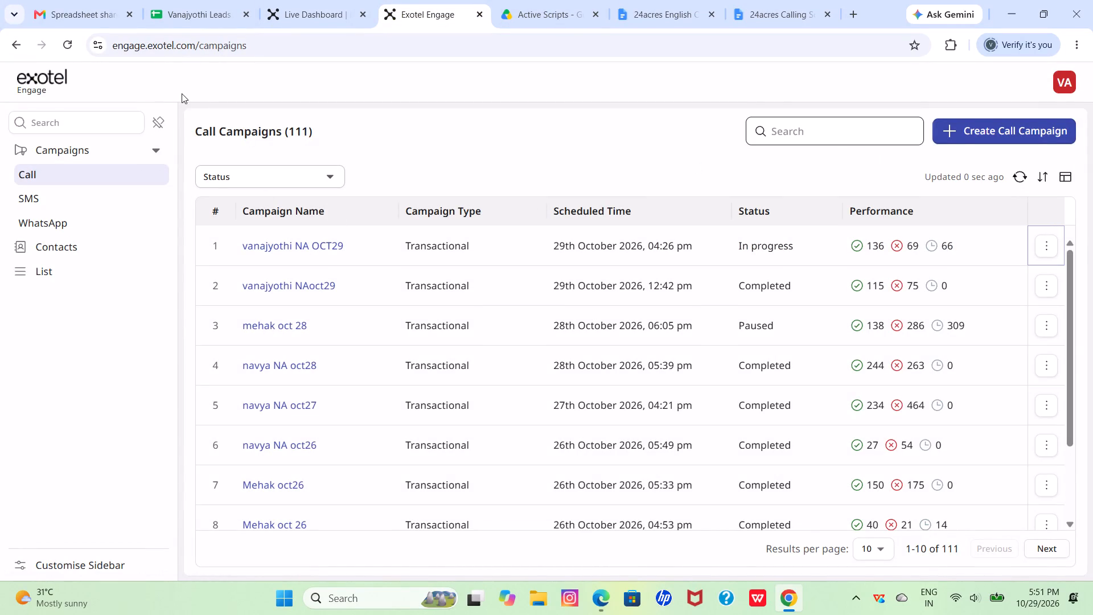
pyautogui.click(57, 42)
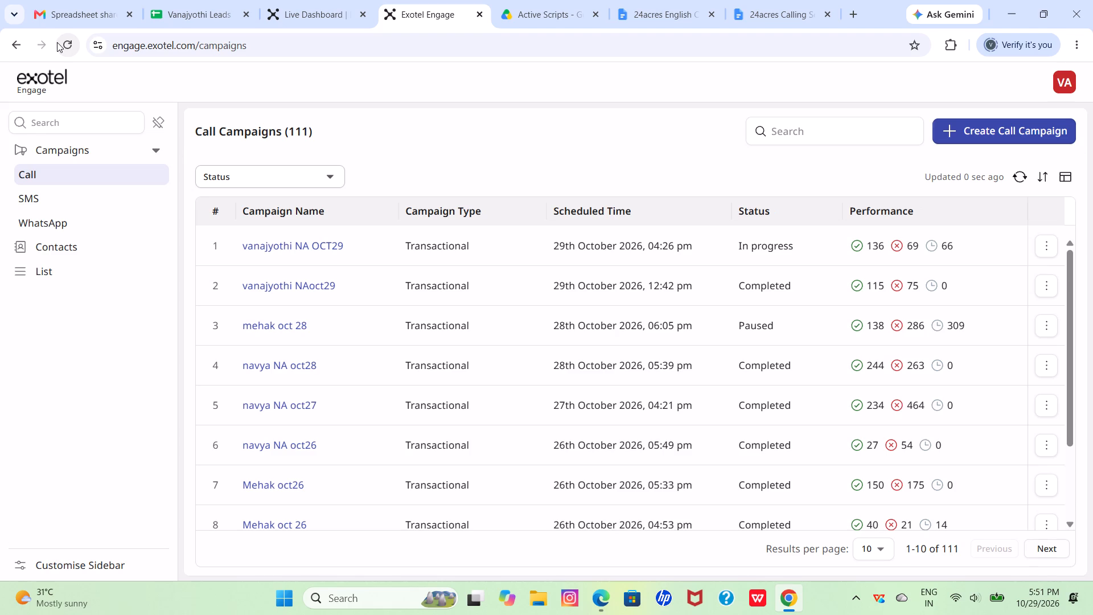
pyautogui.click(69, 39)
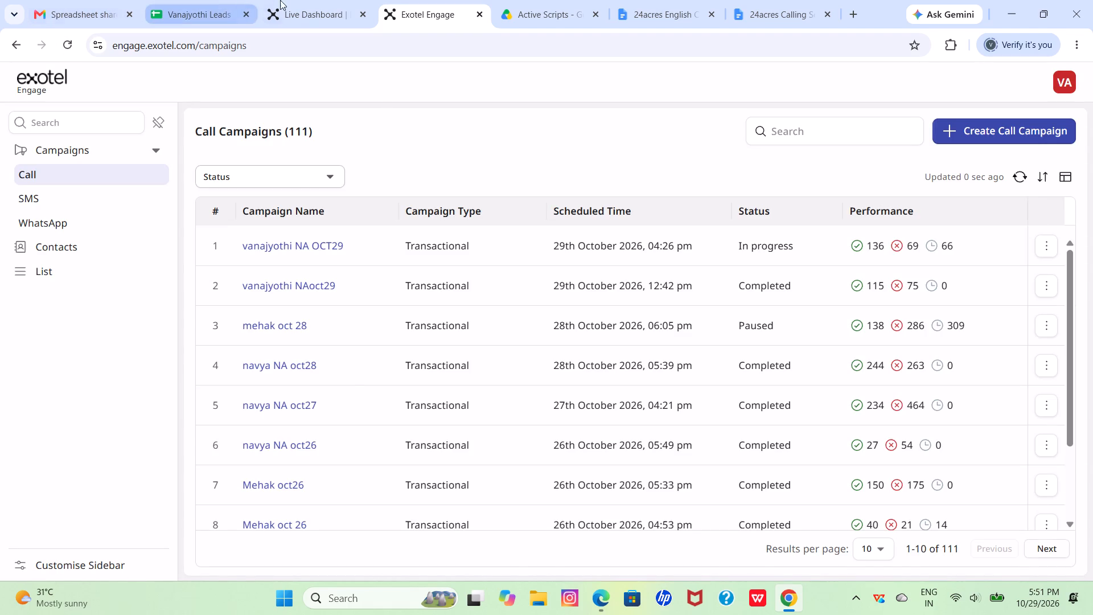
# Copy the caller's phone number from the Exotel Live Dashboard call pop-up and switch to the Leads sheet, selecting the Status header.
pyautogui.click(297, 0)
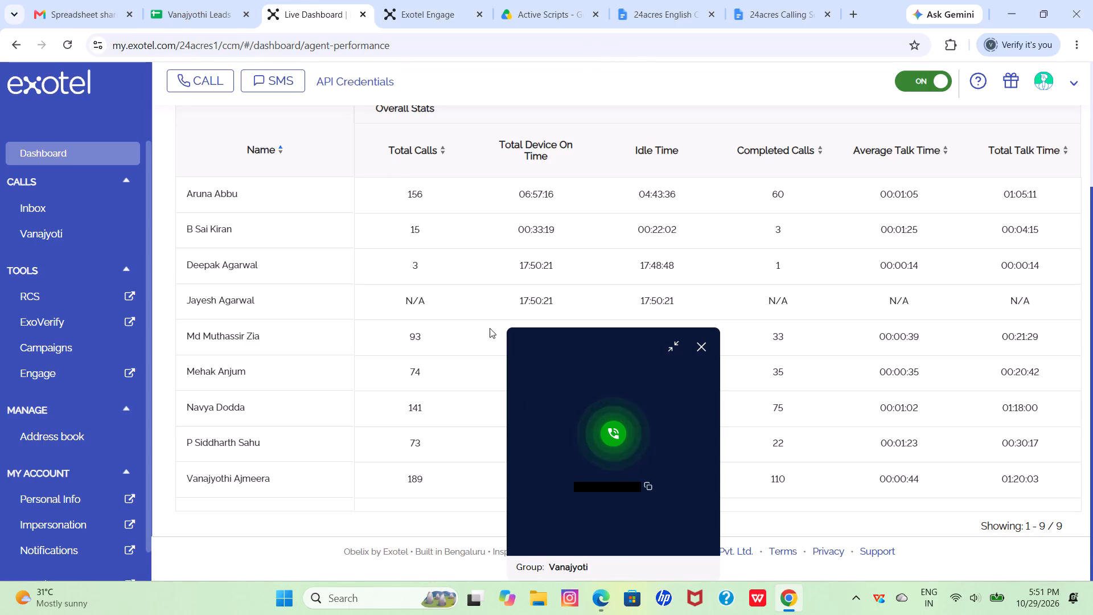
pyautogui.doubleClick(581, 489)
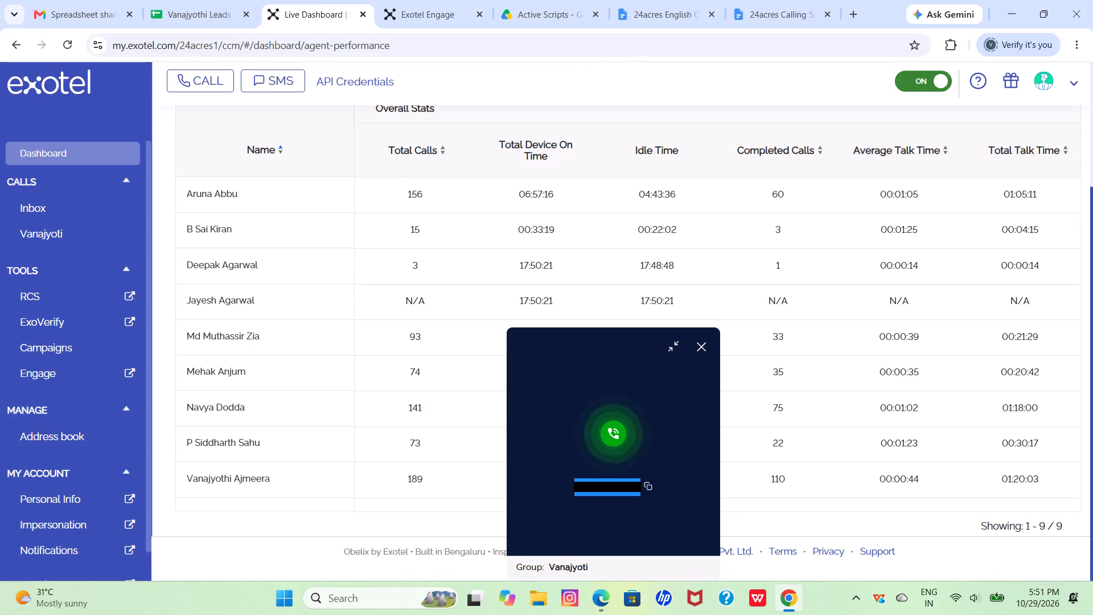
pyautogui.hotkey('ctrl', 'c')
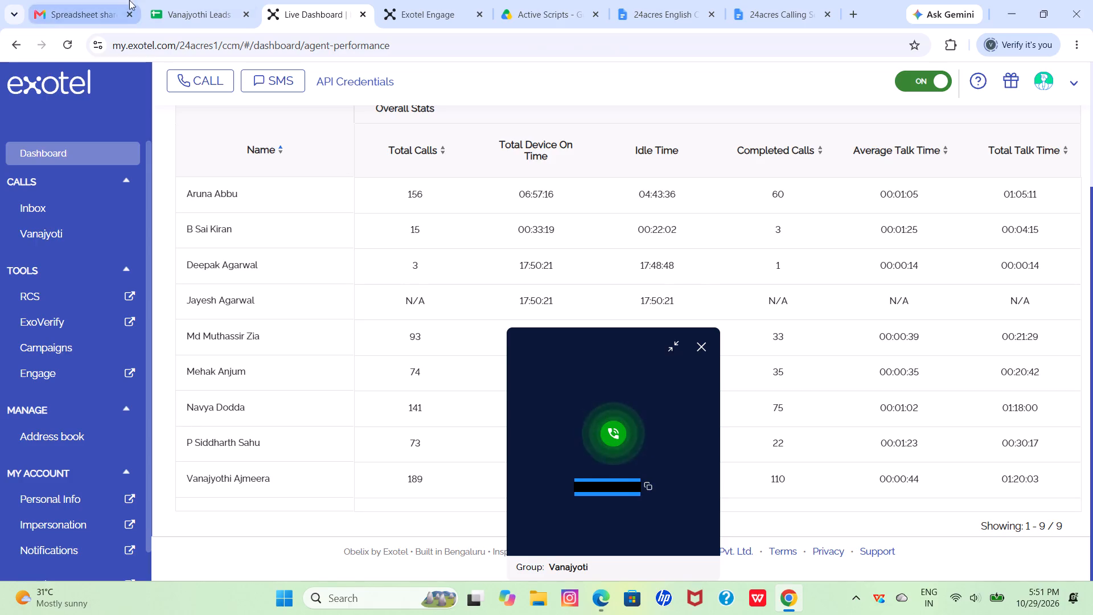
pyautogui.click(198, 0)
pyautogui.click(576, 190)
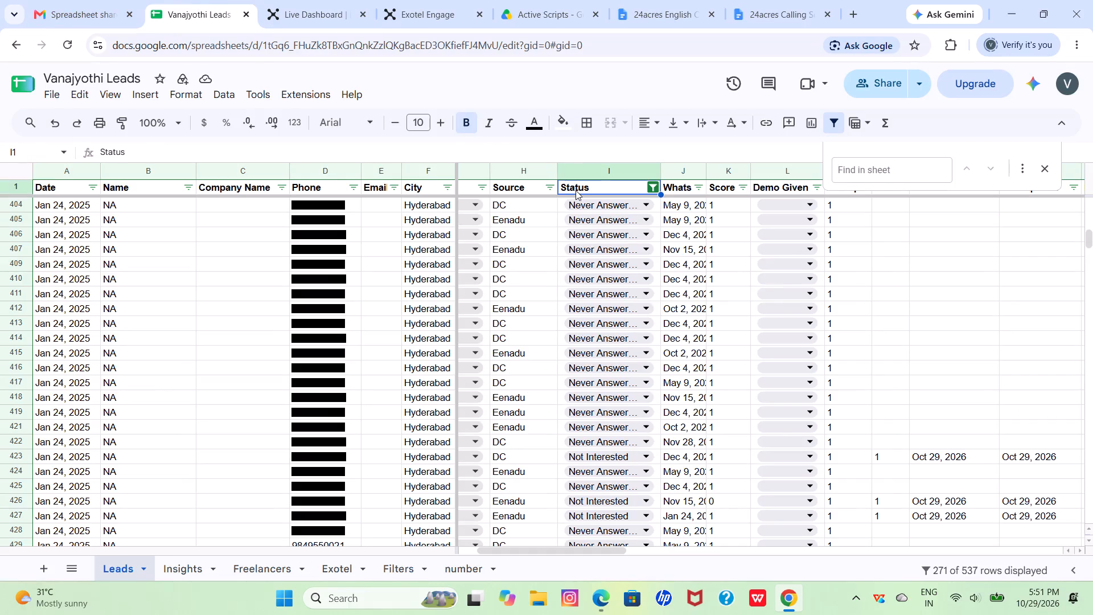
# Return to the Exotel dashboard and open the calls Inbox.
pyautogui.click(352, 0)
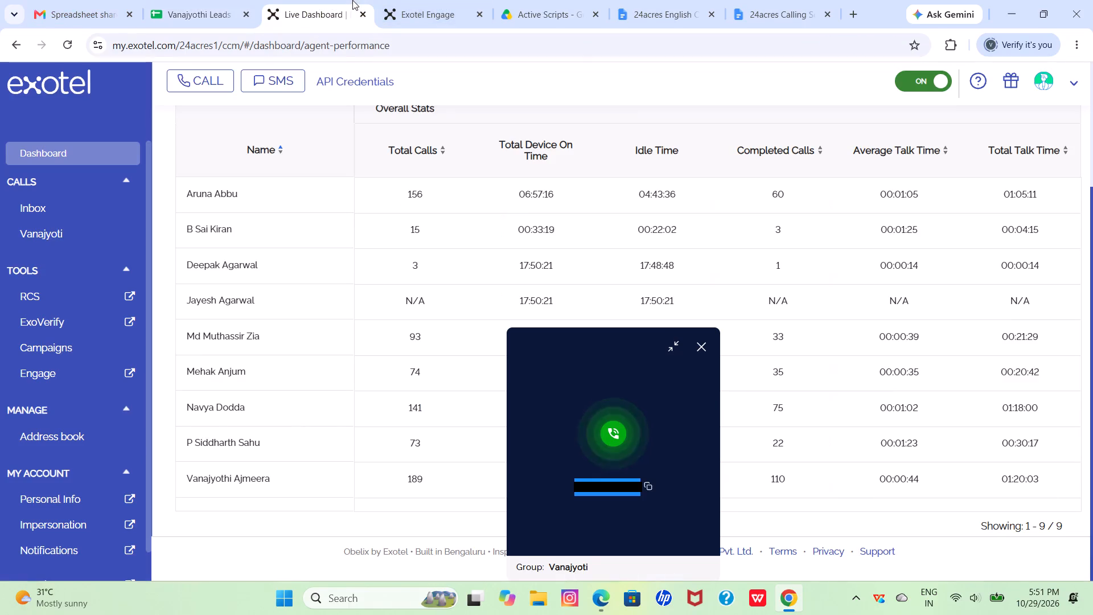
pyautogui.click(59, 218)
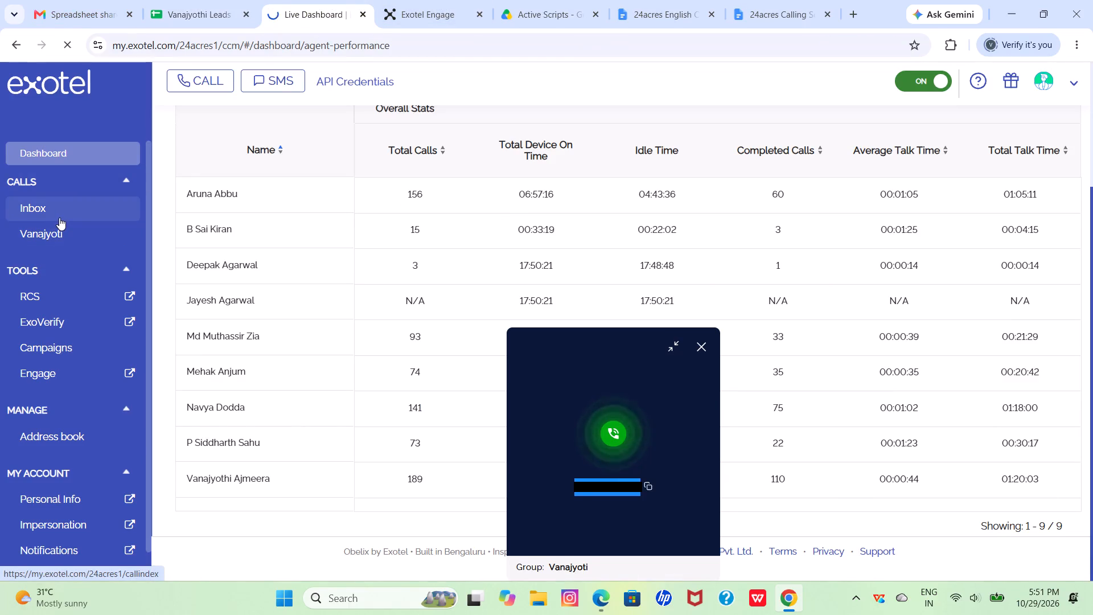
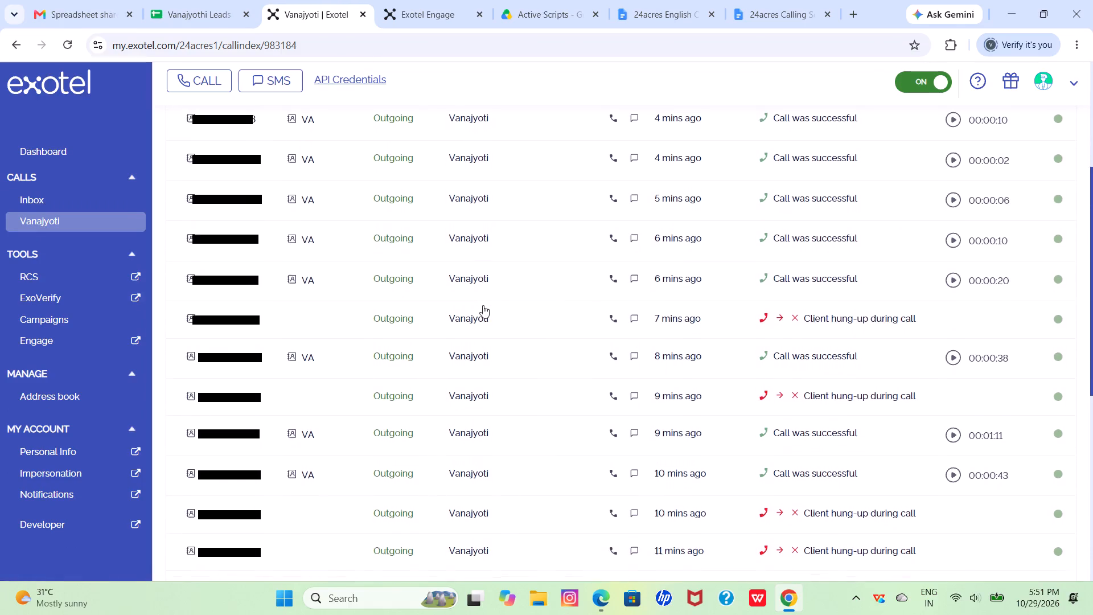
# Review the recent outgoing calls and their outcomes in the Vanajyoti call log, and refresh the list.
pyautogui.scroll(-3, 483, 305)
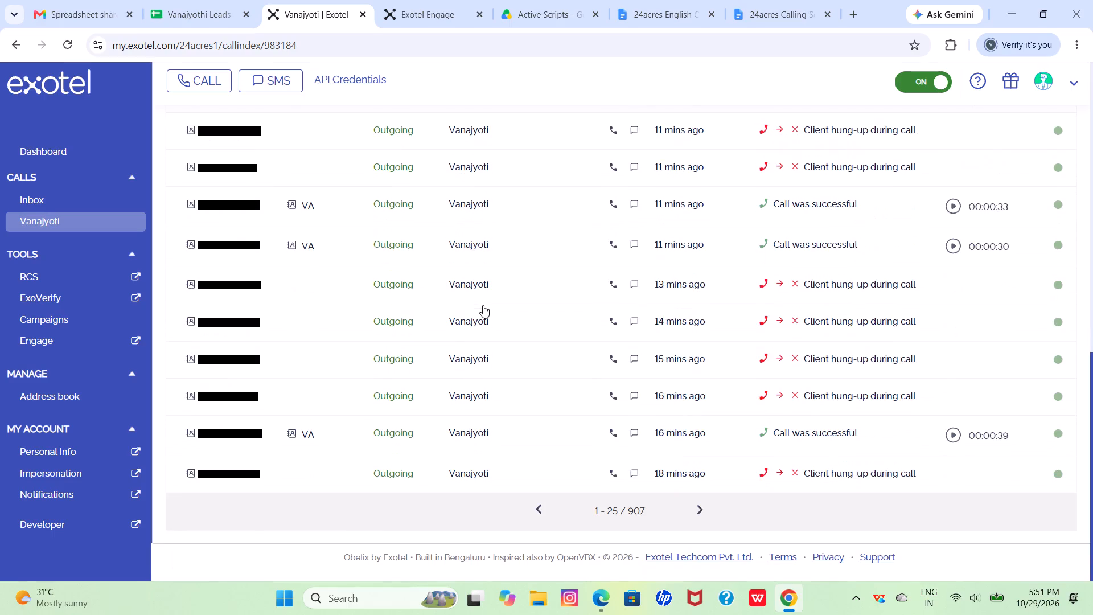
pyautogui.scroll(12, 483, 305)
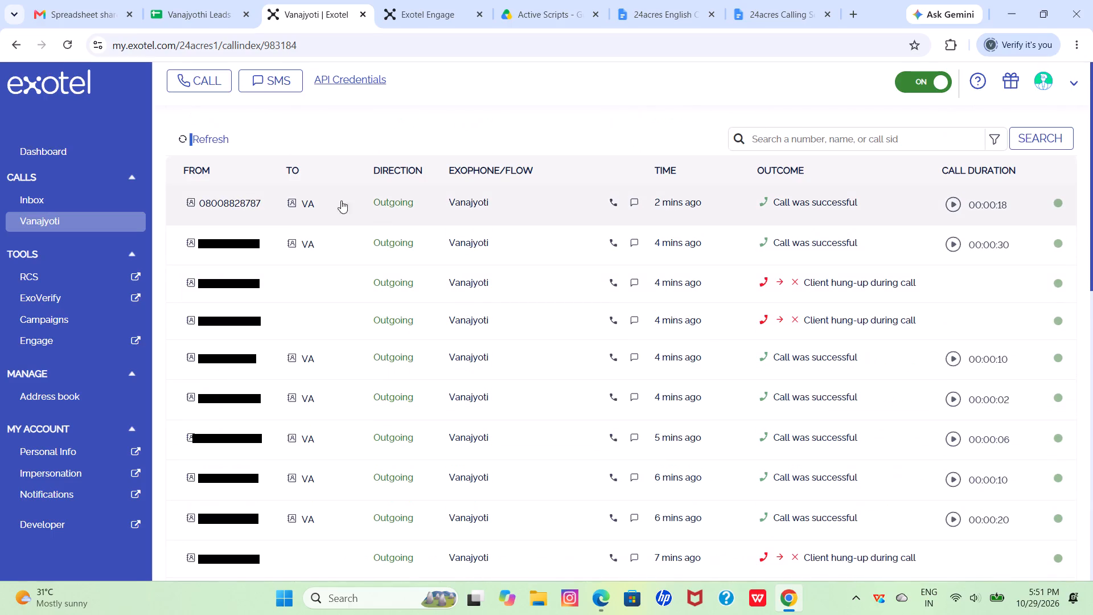
pyautogui.click(218, 143)
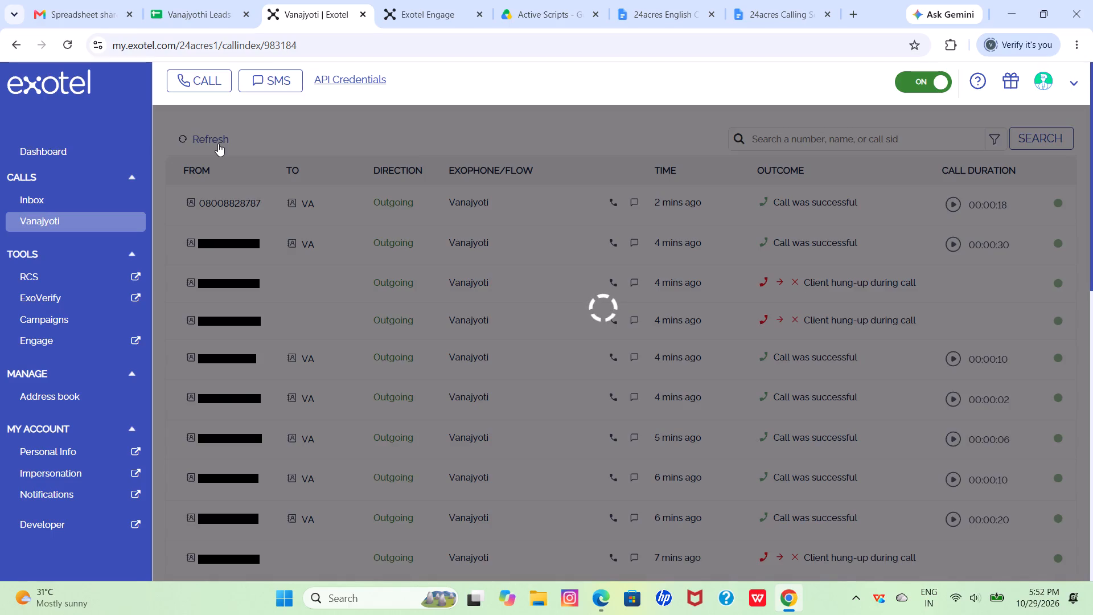
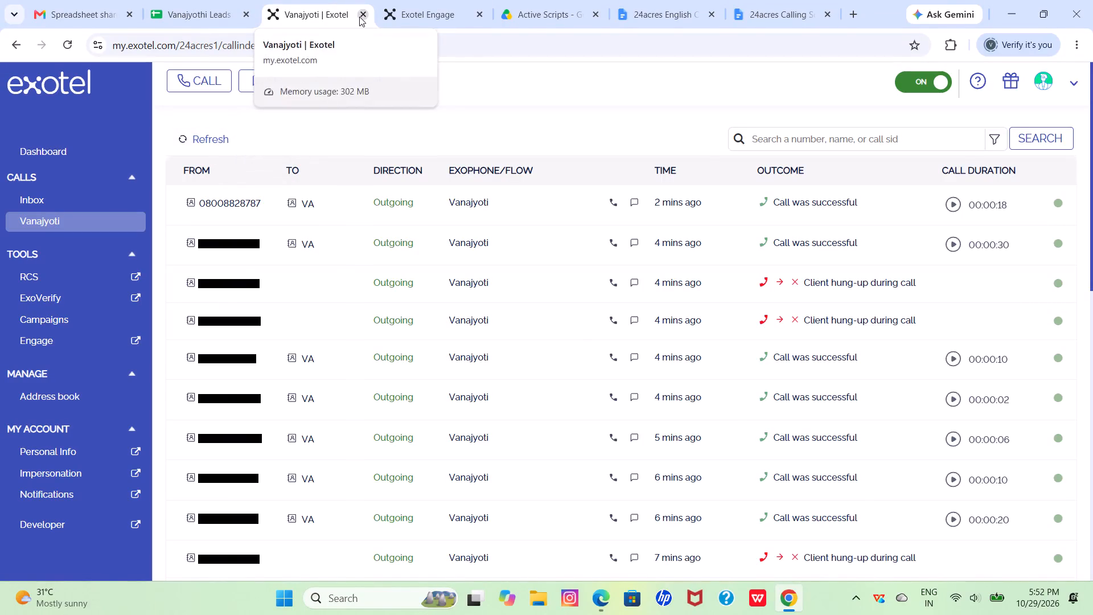
# Refresh the Vanajyoti call log to load the latest outgoing calls.
pyautogui.click(219, 146)
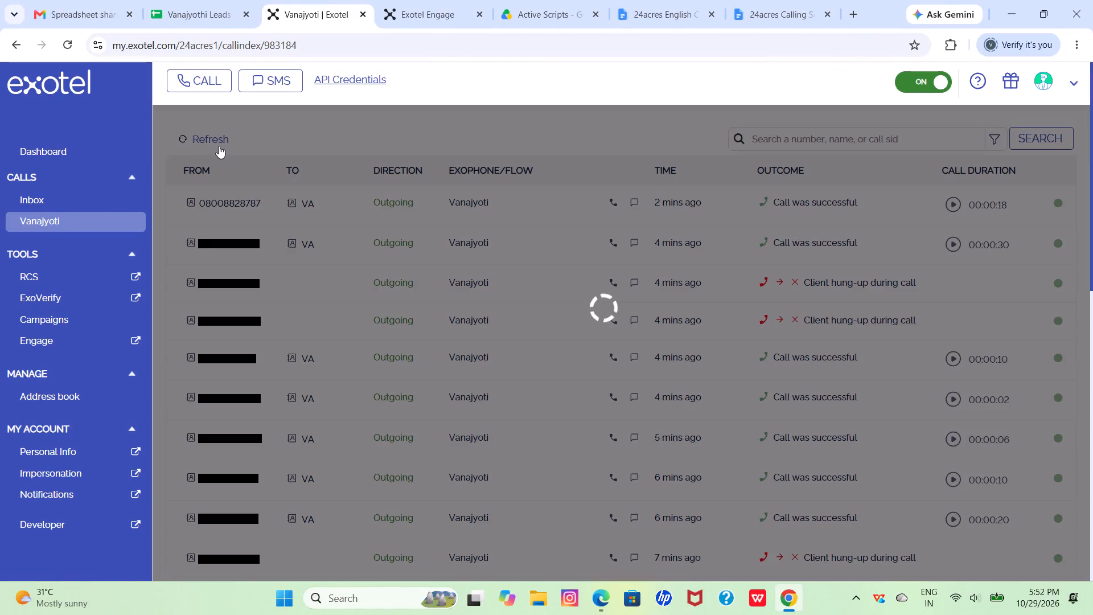
pyautogui.doubleClick(219, 146)
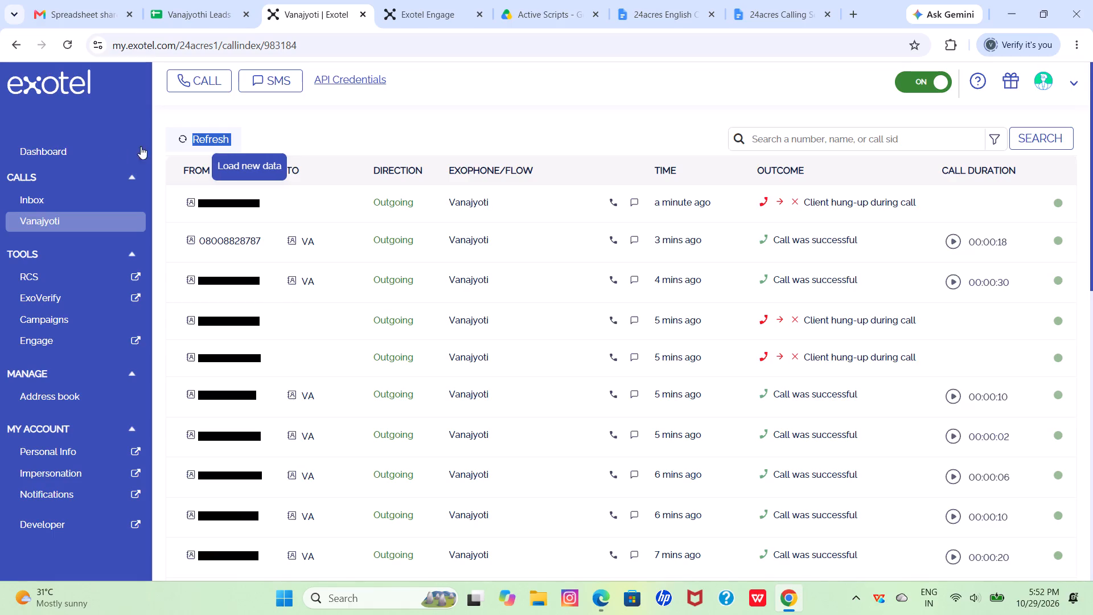
# Review the overall agent performance statistics for all agents today so far on the Exotel dashboard.
pyautogui.click(58, 150)
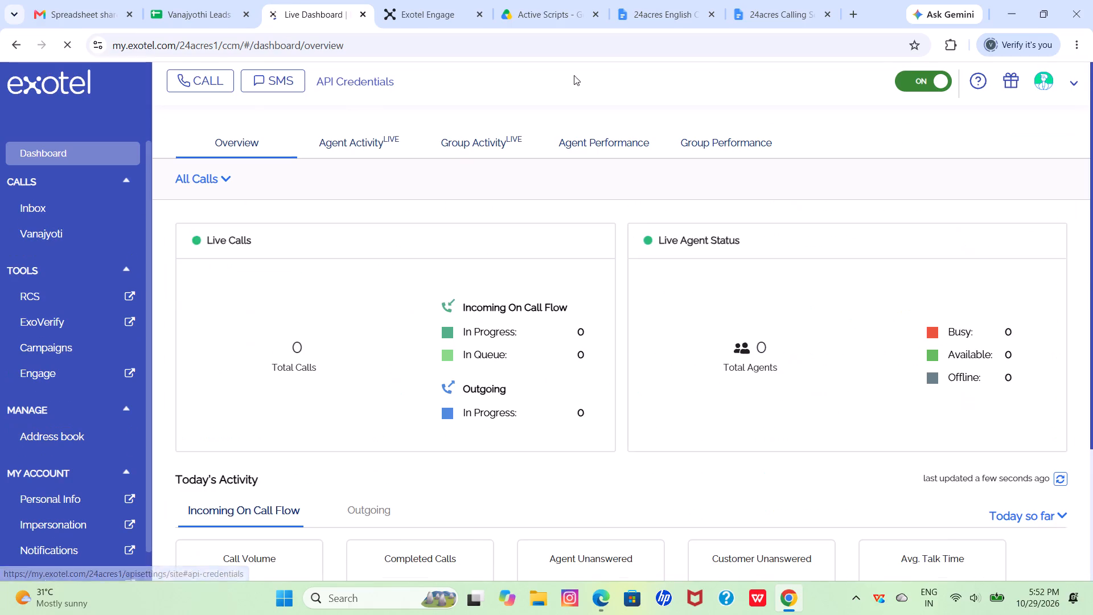
pyautogui.click(594, 130)
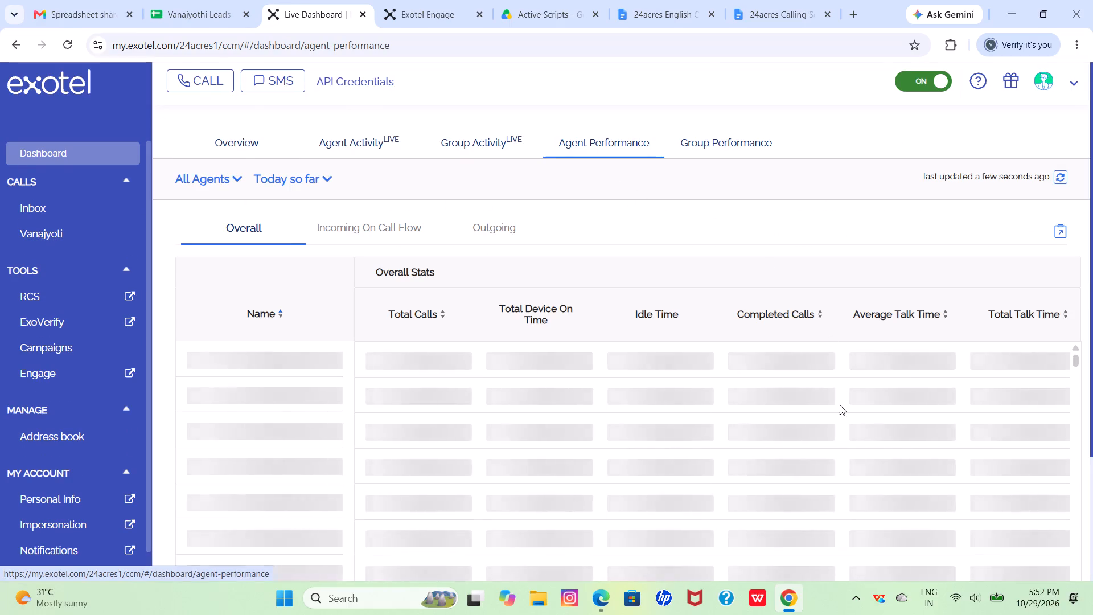
pyautogui.scroll(-11, 841, 400)
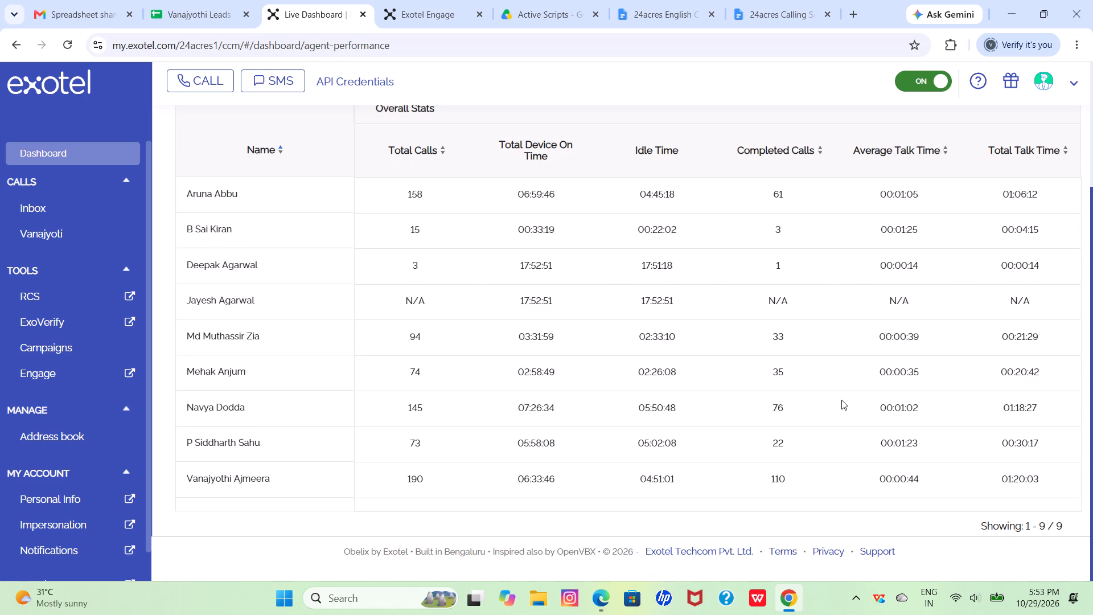
pyautogui.click(157, 0)
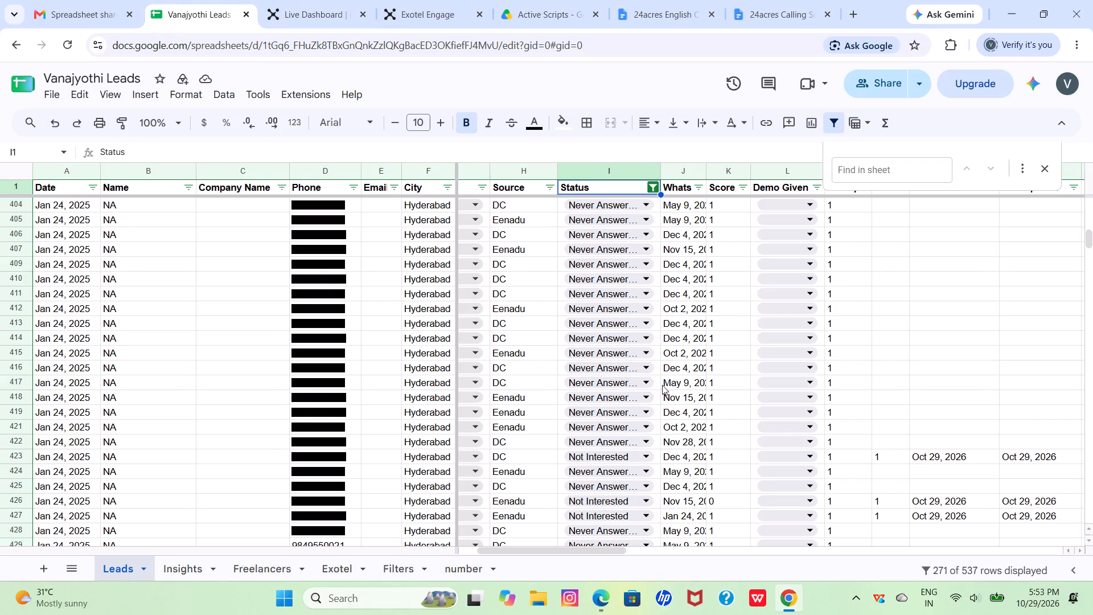
pyautogui.click(338, 13)
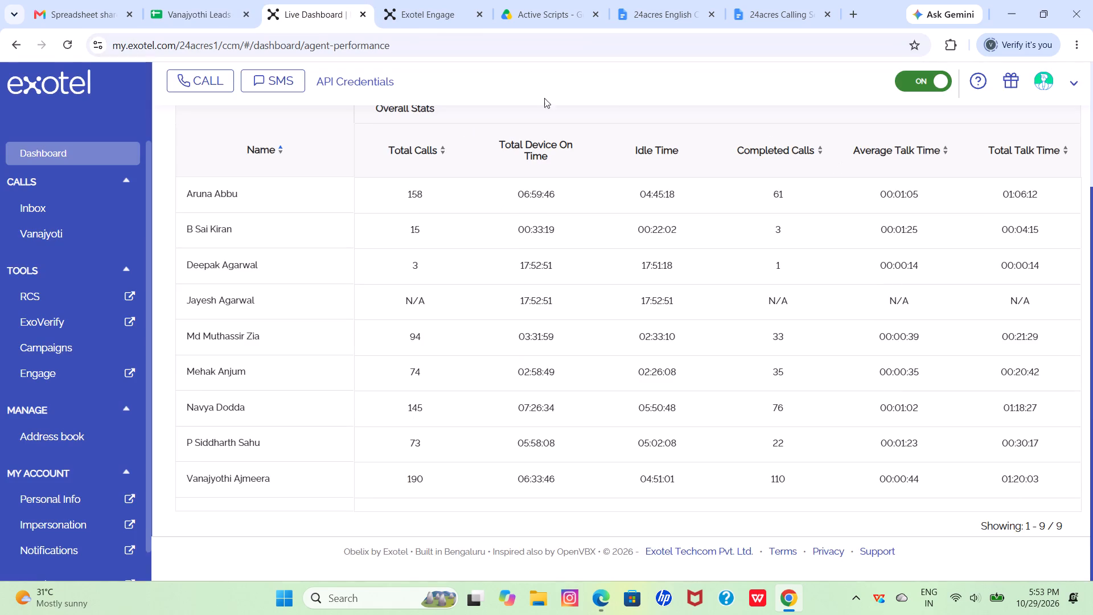
# Reload the call campaigns list in Exotel Engage and pause the in-progress campaign vanajyothi NA OCT29.
pyautogui.click(433, 1)
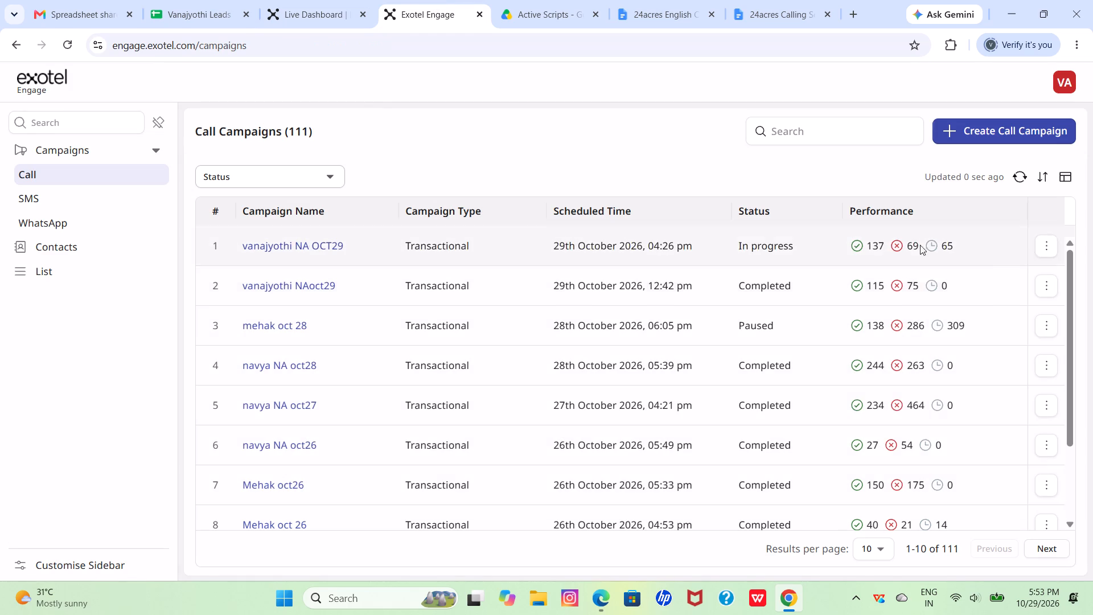
pyautogui.click(67, 37)
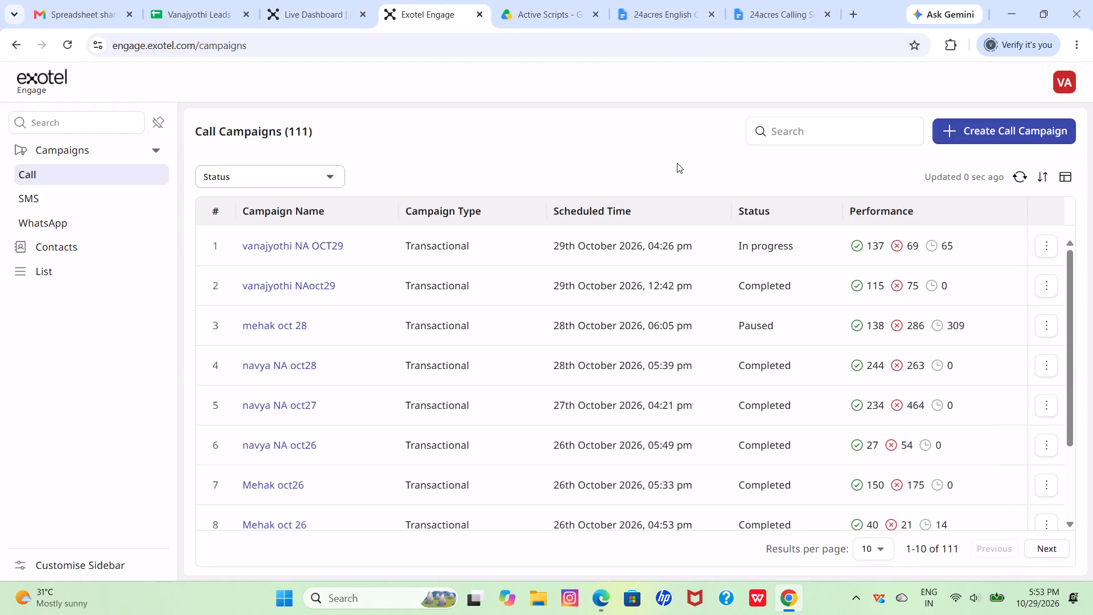
pyautogui.click(1044, 251)
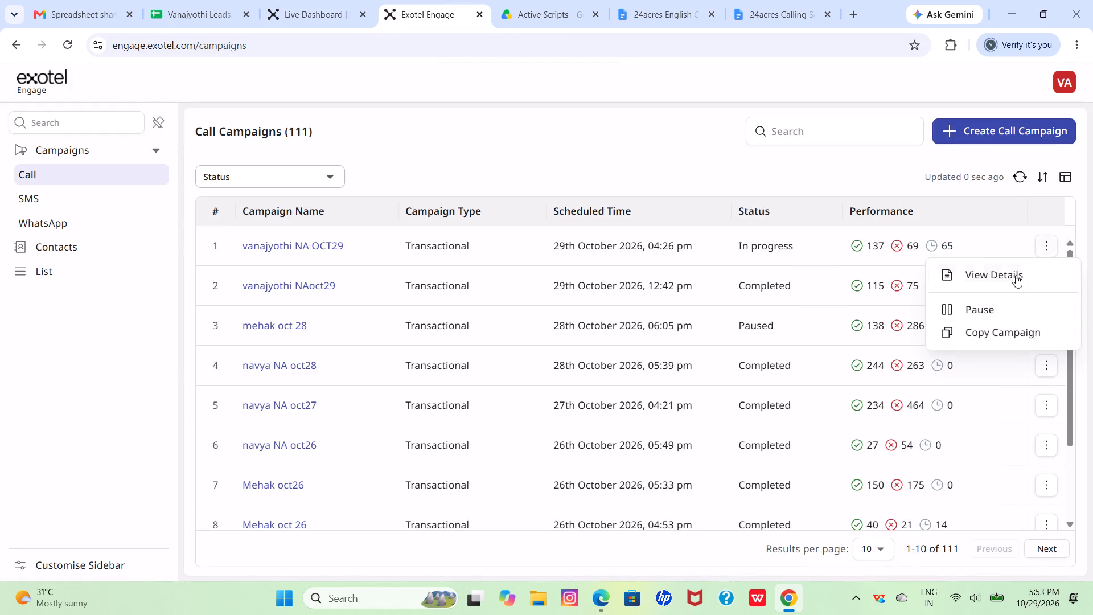
pyautogui.click(1004, 308)
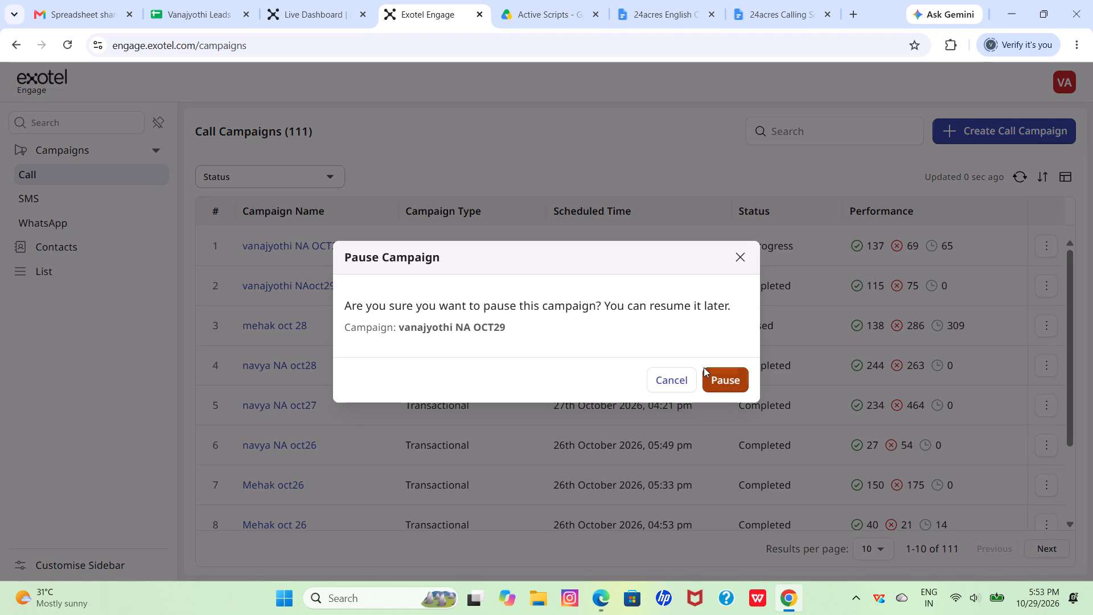
pyautogui.click(704, 367)
pyautogui.click(715, 372)
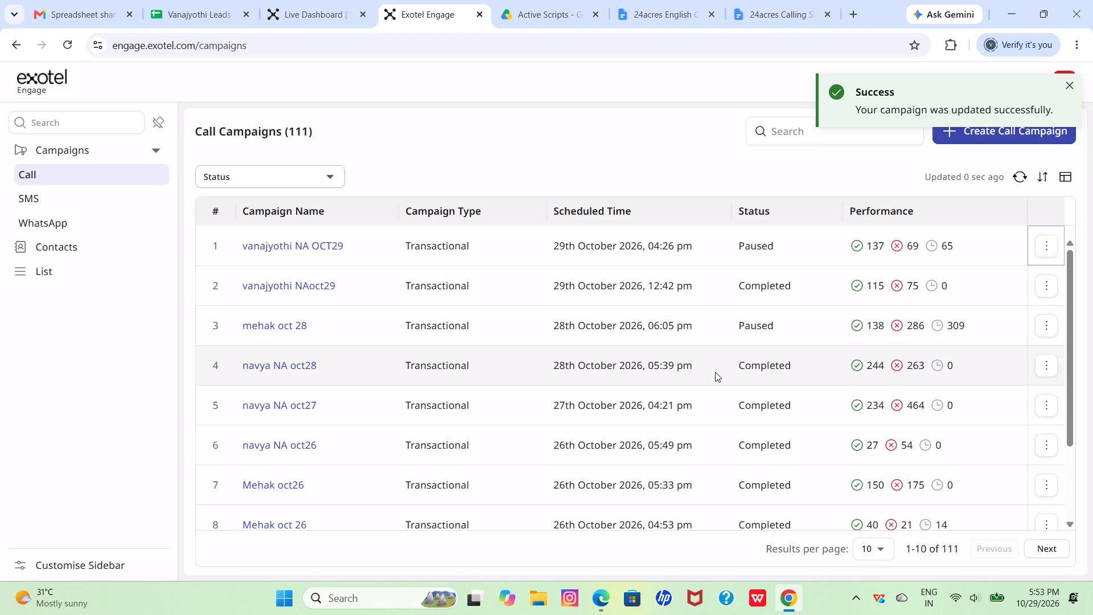
pyautogui.click(878, 241)
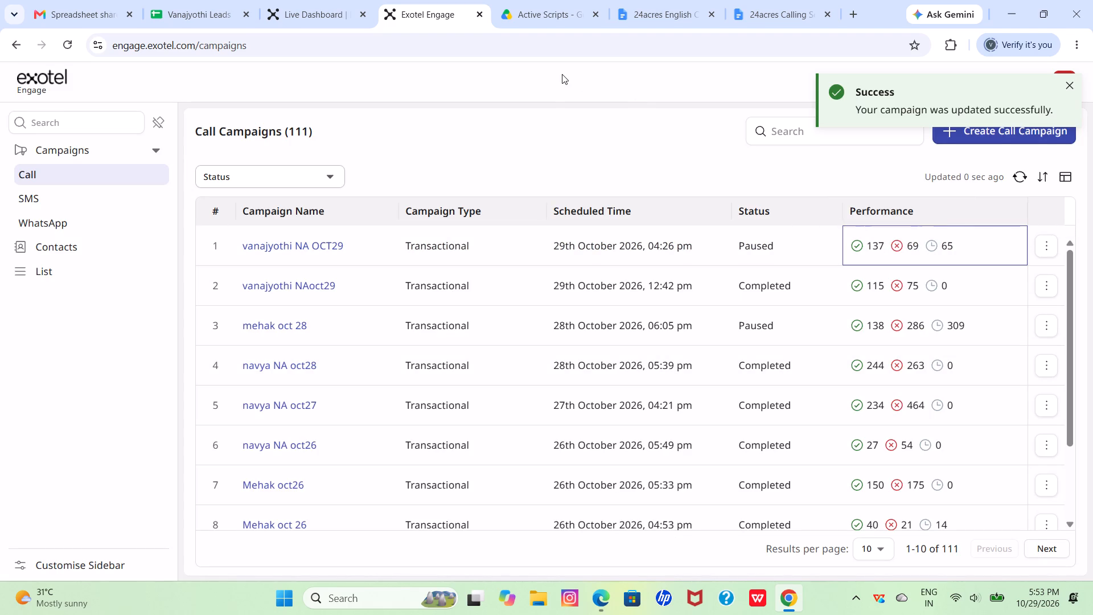
# Close the Exotel Engage page and return to the agent performance dashboard.
pyautogui.click(562, 74)
pyautogui.click(480, 19)
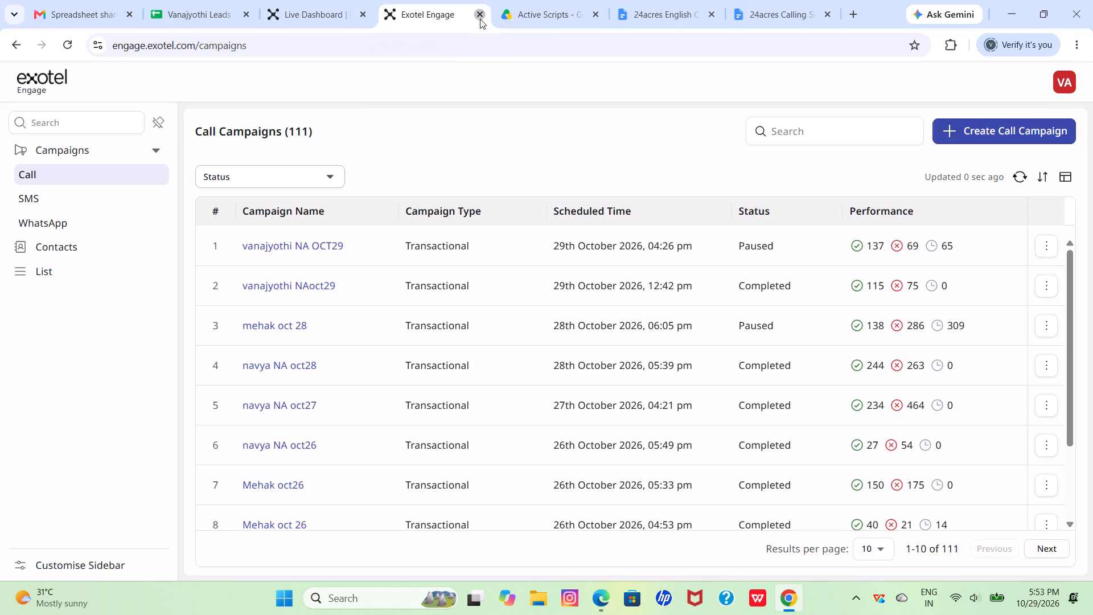
pyautogui.click(330, 8)
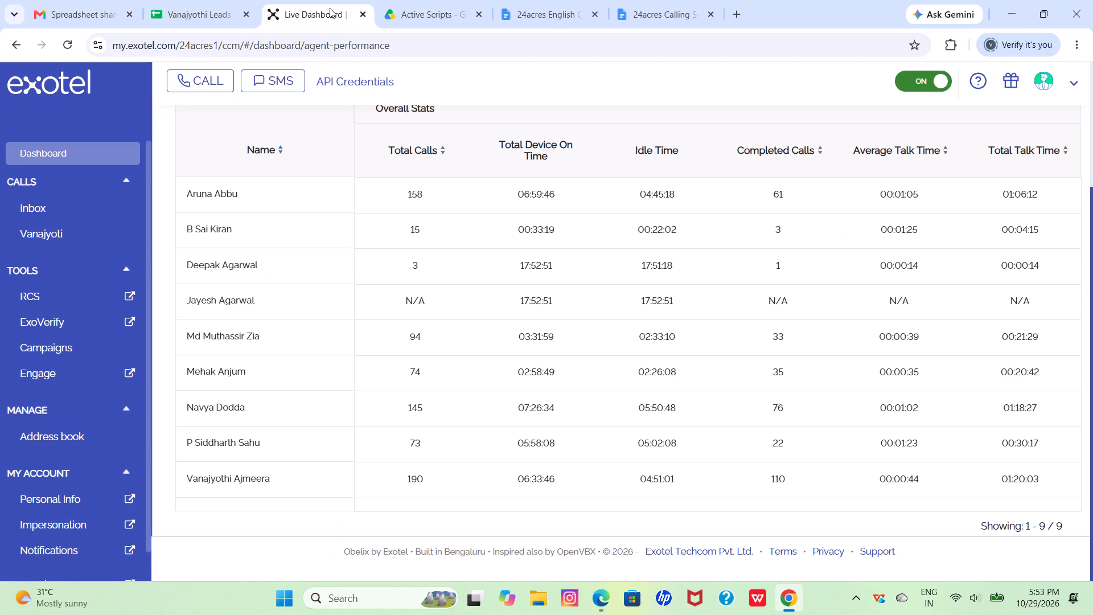
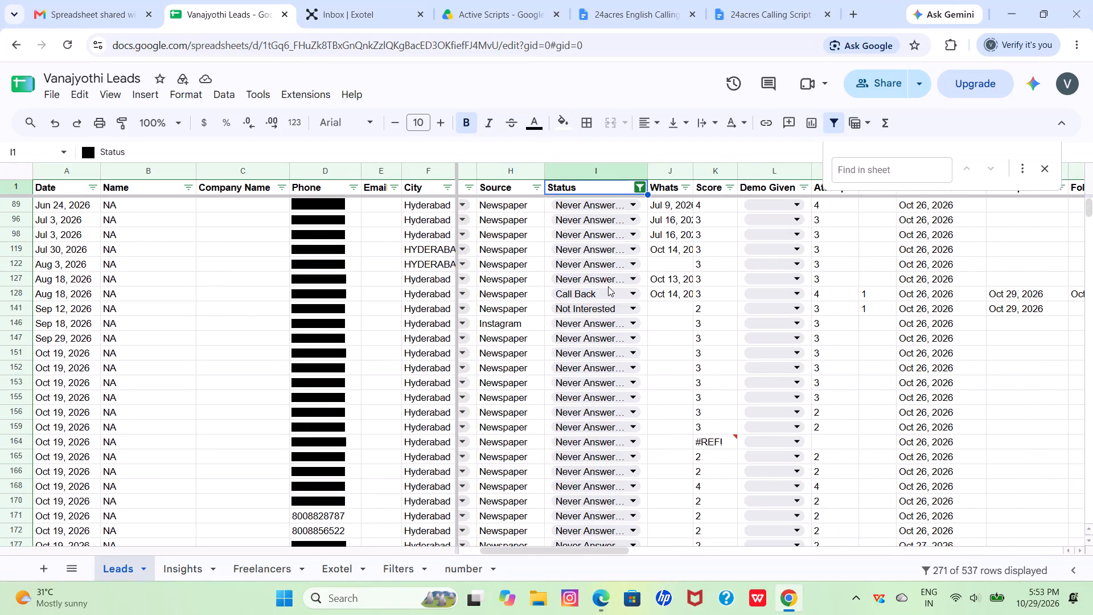
# Review the status, attempts, contact dates and notes of the filtered leads from row 89 down to row 355.
pyautogui.scroll(-3, 608, 286)
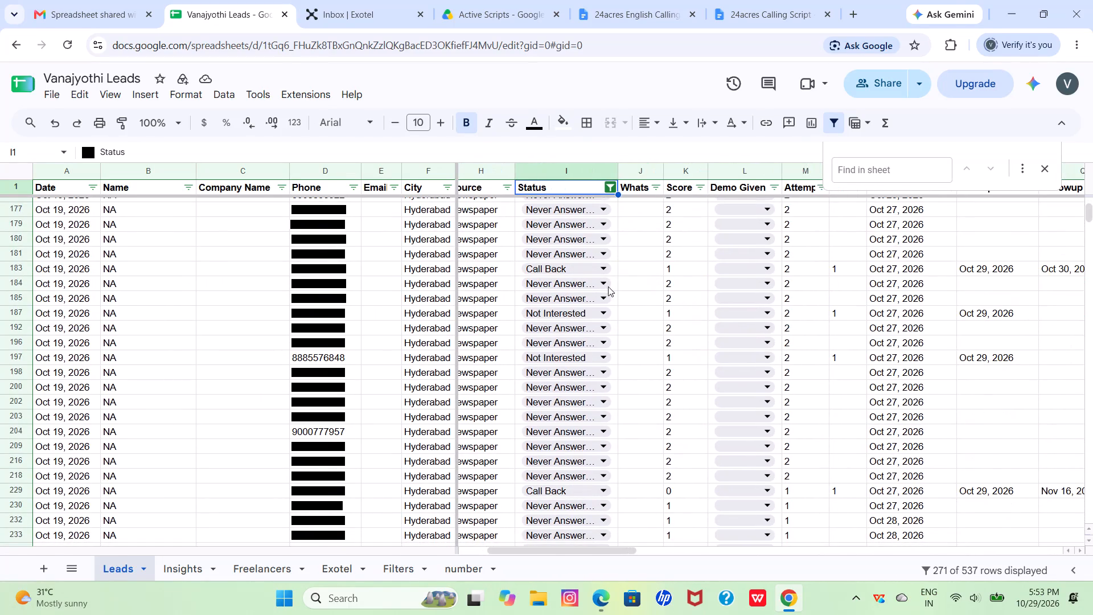
pyautogui.hscroll(-7, 608, 286)
pyautogui.hscroll(1, 608, 286)
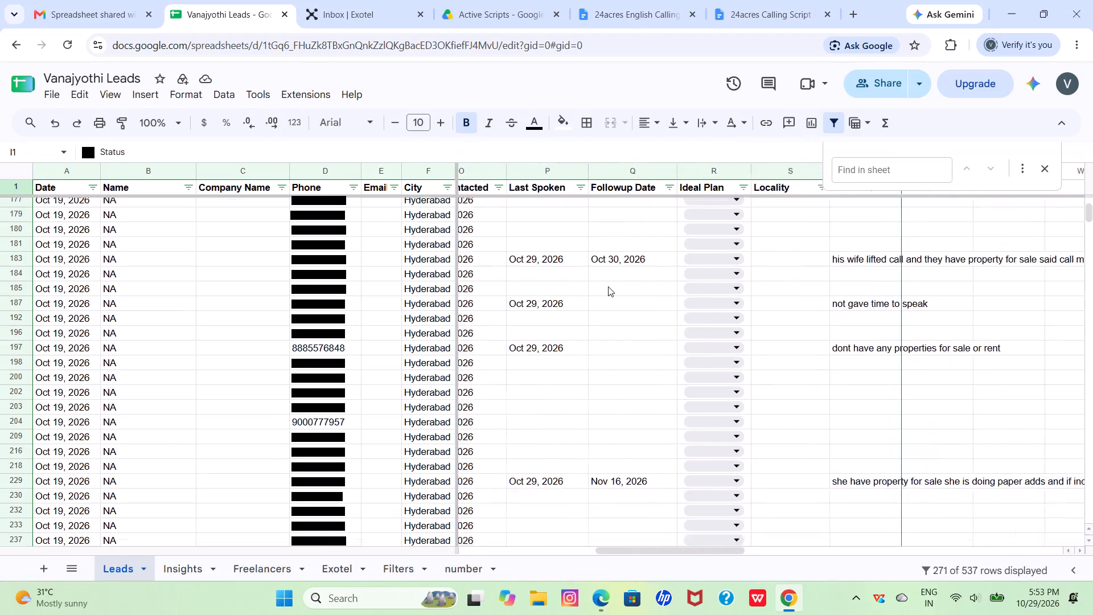
pyautogui.hscroll(5, 608, 286)
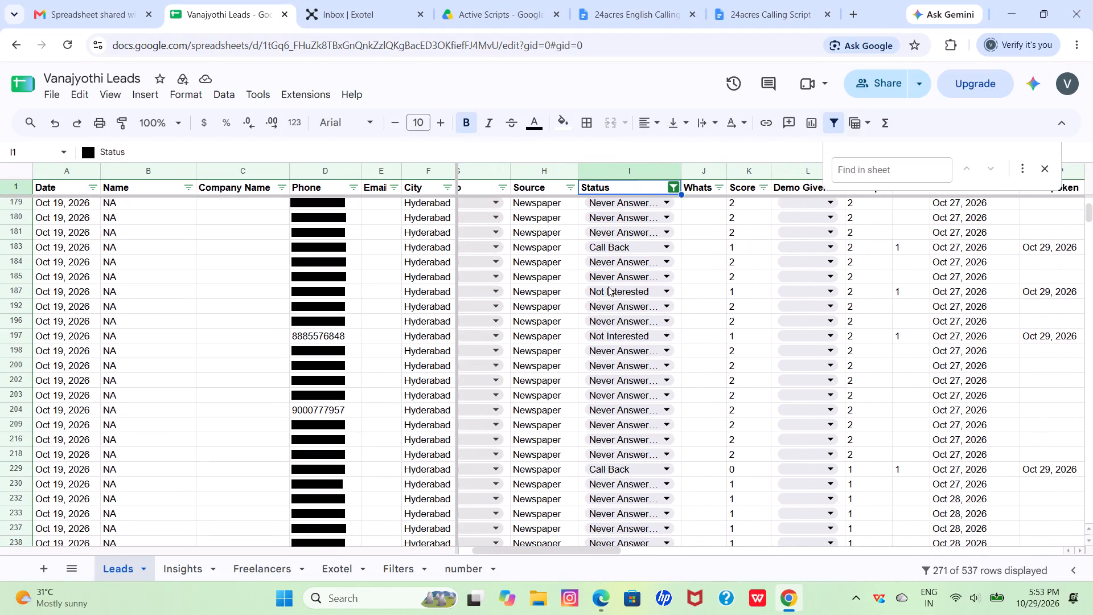
pyautogui.scroll(-1, 642, 286)
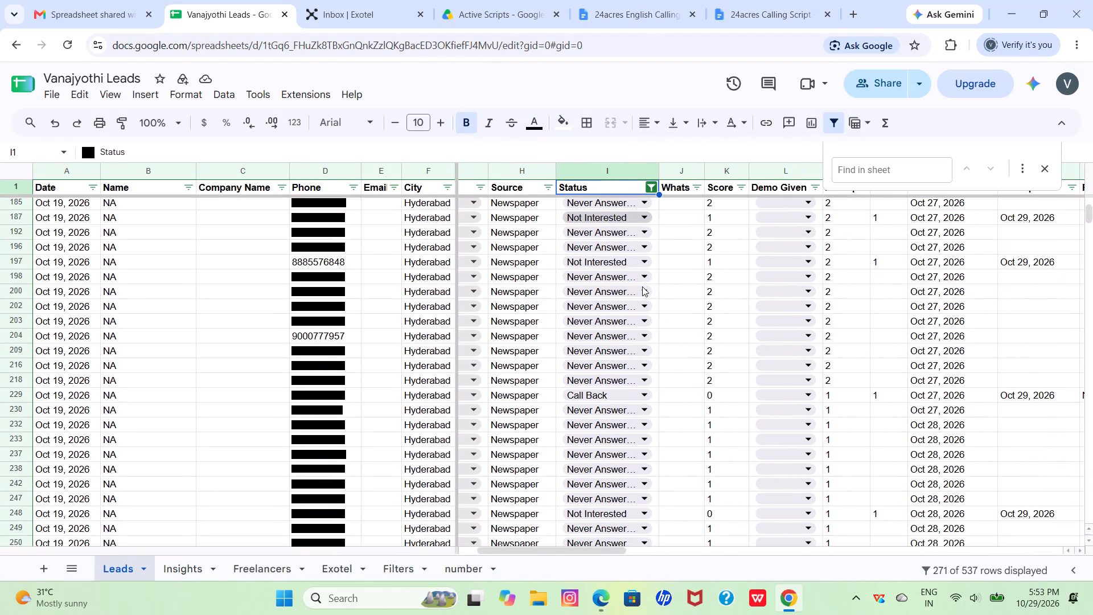
pyautogui.scroll(-1, 614, 270)
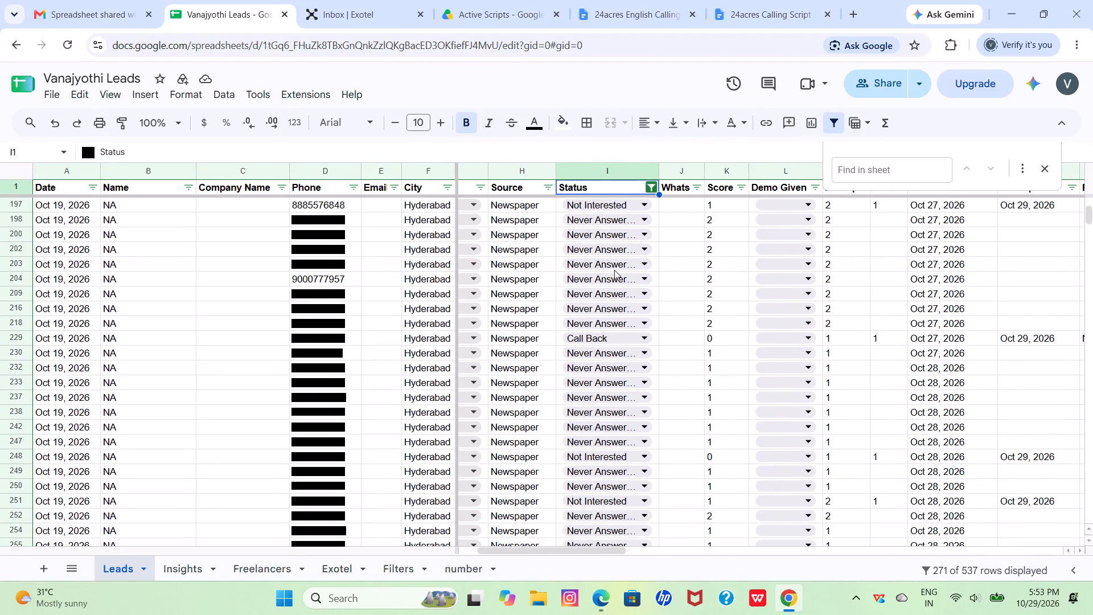
pyautogui.hscroll(-2, 614, 270)
pyautogui.hscroll(1, 614, 270)
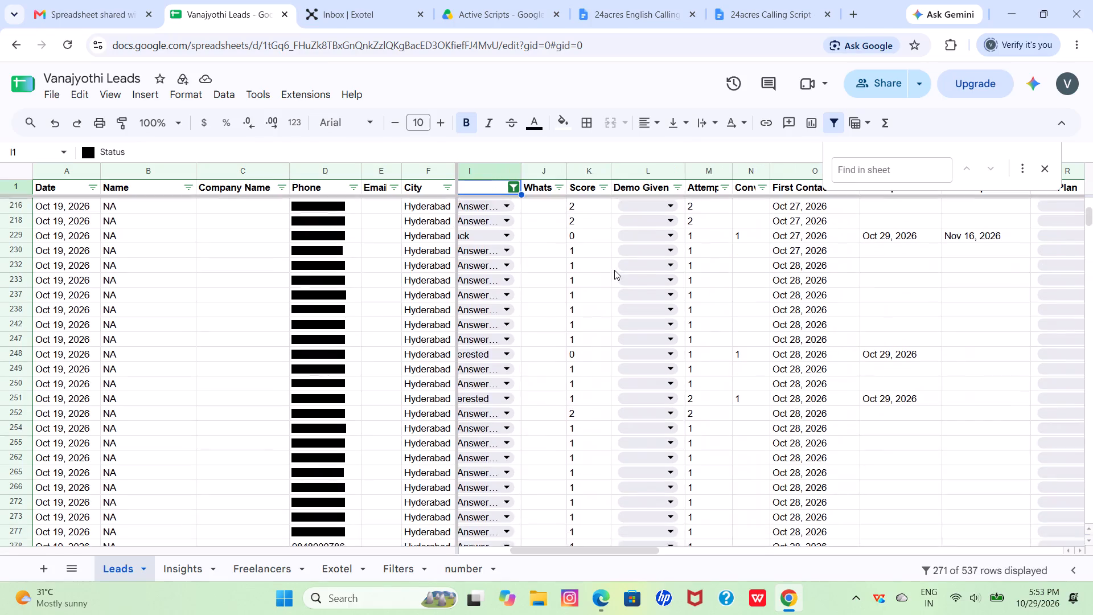
pyautogui.hscroll(3, 614, 270)
pyautogui.scroll(-1, 614, 270)
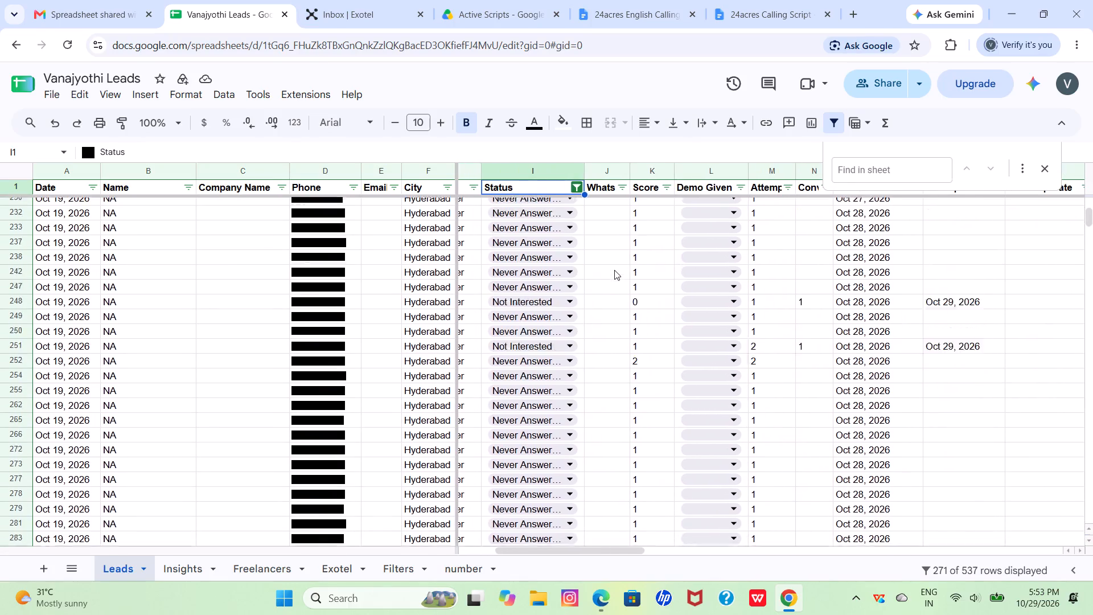
pyautogui.scroll(-2, 614, 270)
pyautogui.hscroll(-3, 614, 270)
pyautogui.scroll(1, 614, 270)
pyautogui.scroll(-3, 614, 270)
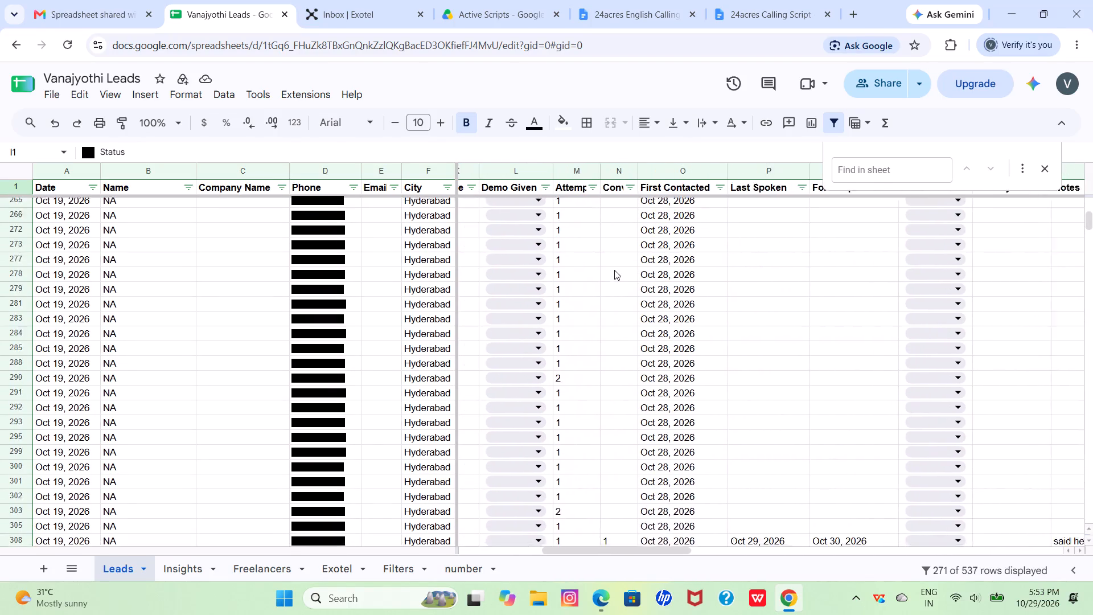
pyautogui.scroll(-2, 614, 270)
pyautogui.hscroll(-3, 614, 270)
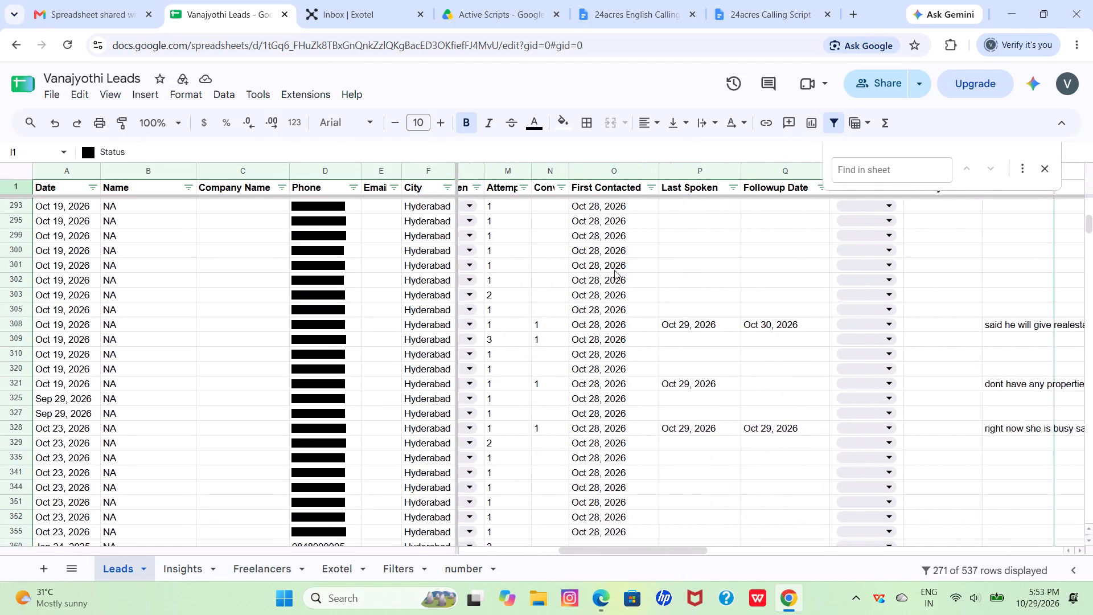
pyautogui.hscroll(-2, 614, 270)
pyautogui.hscroll(4, 614, 270)
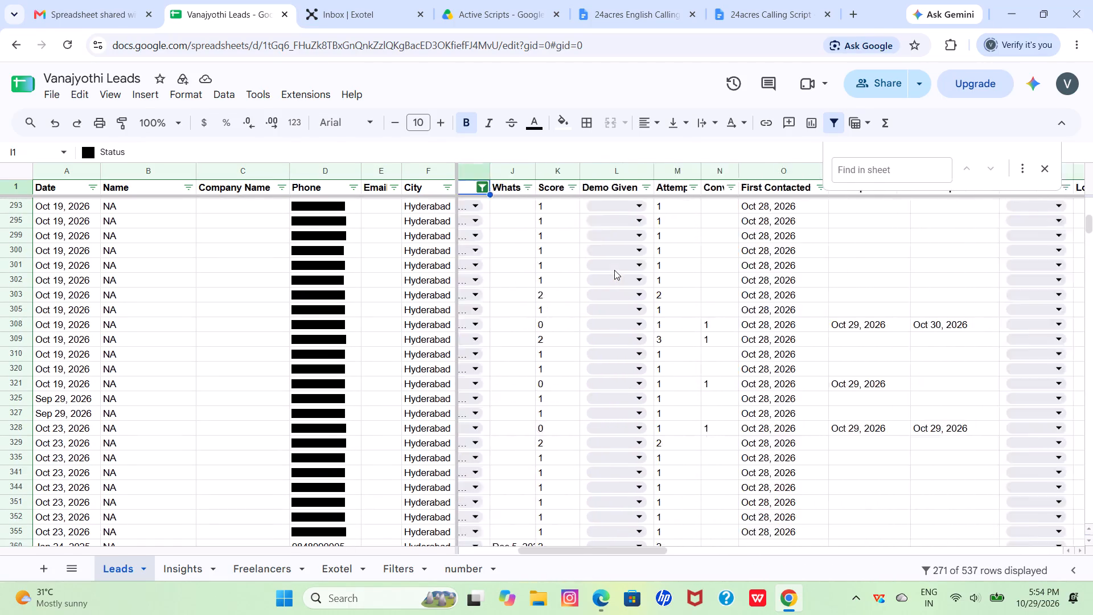
pyautogui.hscroll(3, 614, 270)
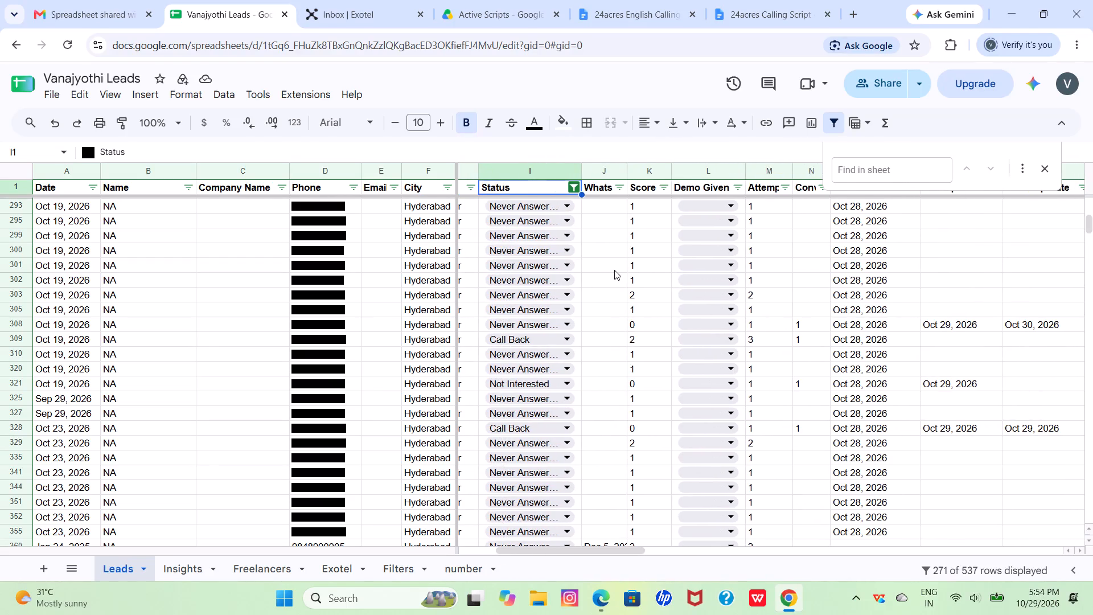
pyautogui.hscroll(1, 614, 270)
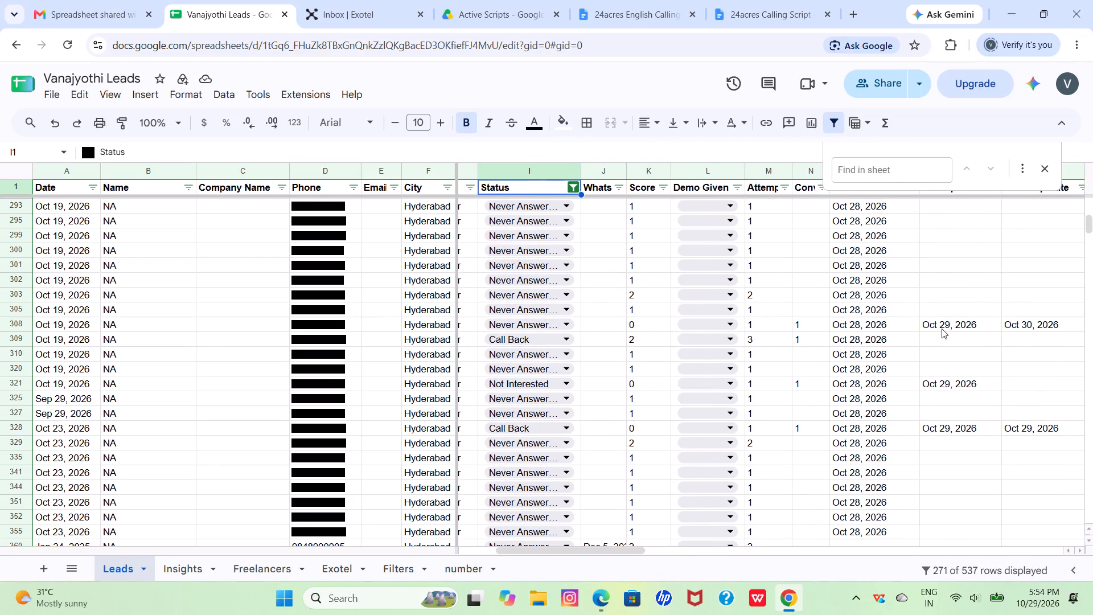
# Compare the status, last spoken date, follow-up date and notes of the leads in rows 308 and 309.
pyautogui.click(942, 329)
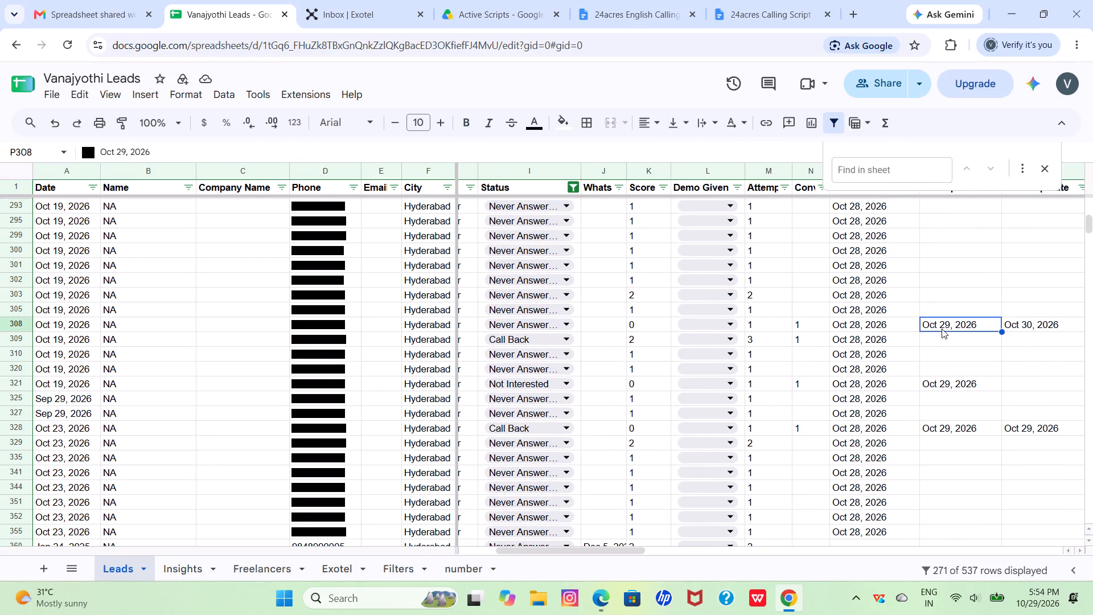
pyautogui.hscroll(-5, 942, 329)
pyautogui.hscroll(1, 942, 329)
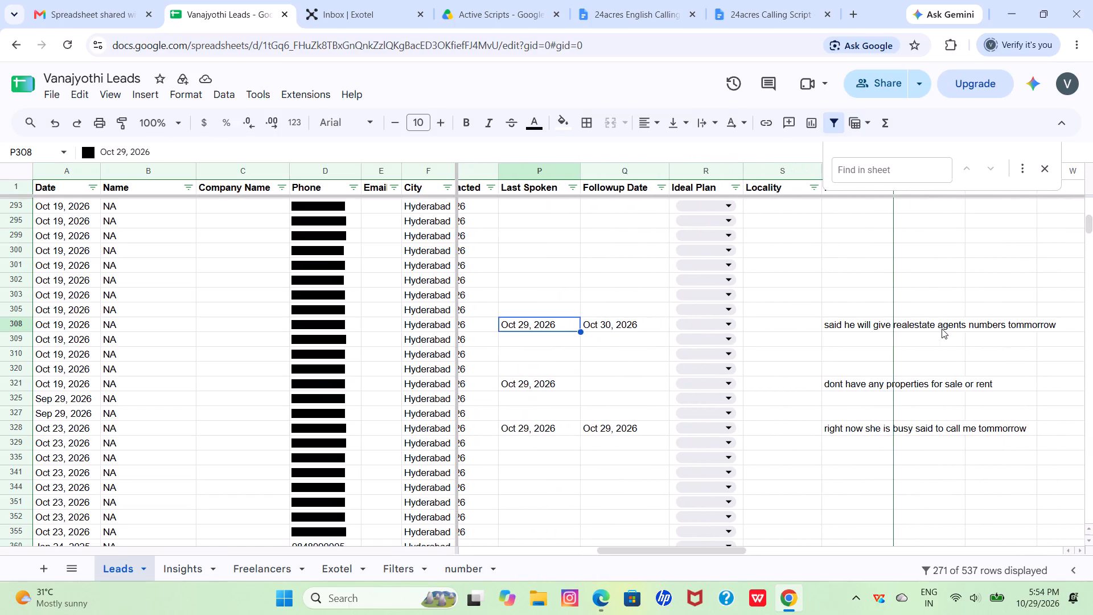
pyautogui.hscroll(1, 942, 329)
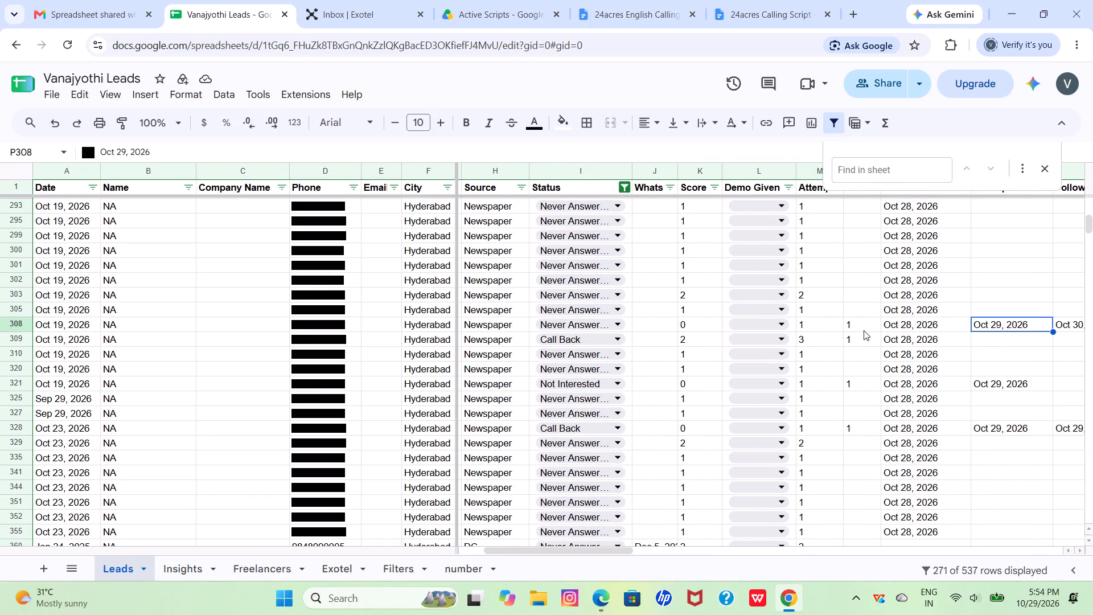
pyautogui.hscroll(-4, 864, 330)
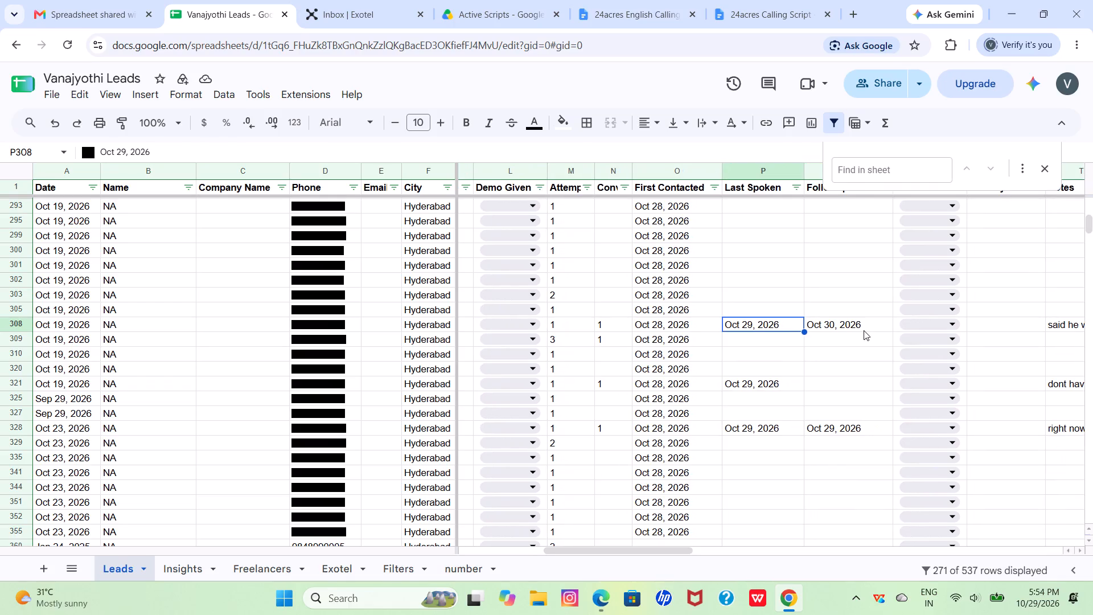
pyautogui.click(769, 341)
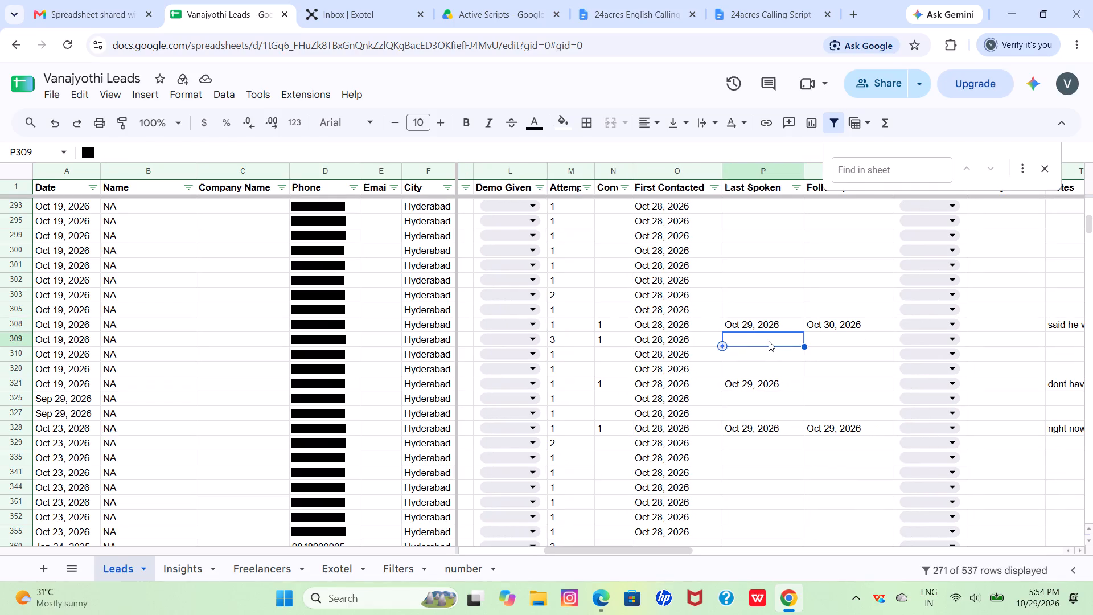
pyautogui.hscroll(-2, 788, 348)
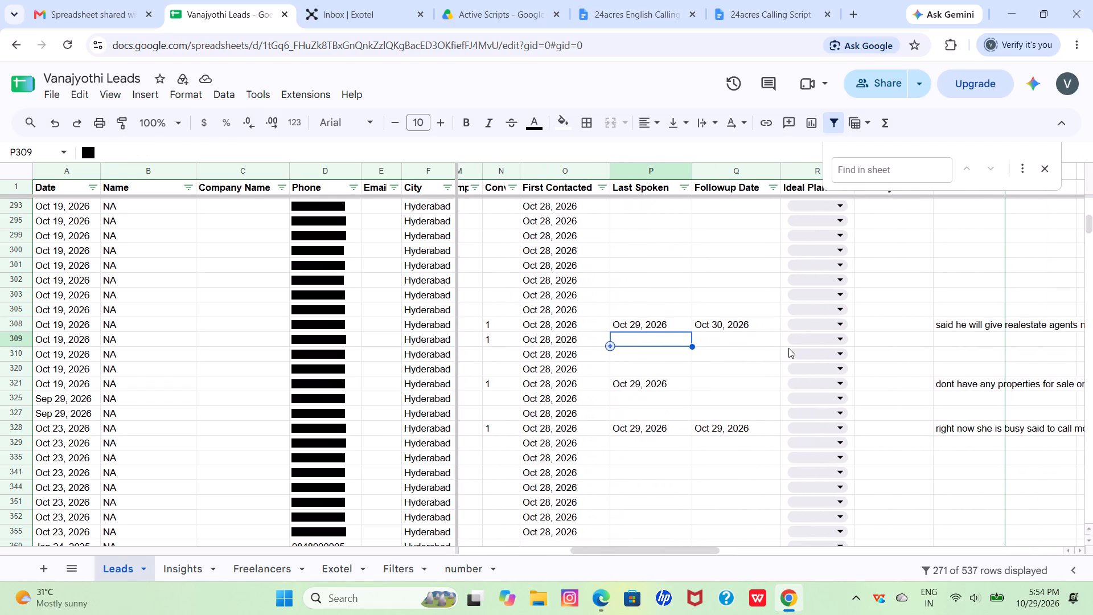
pyautogui.hscroll(5, 788, 348)
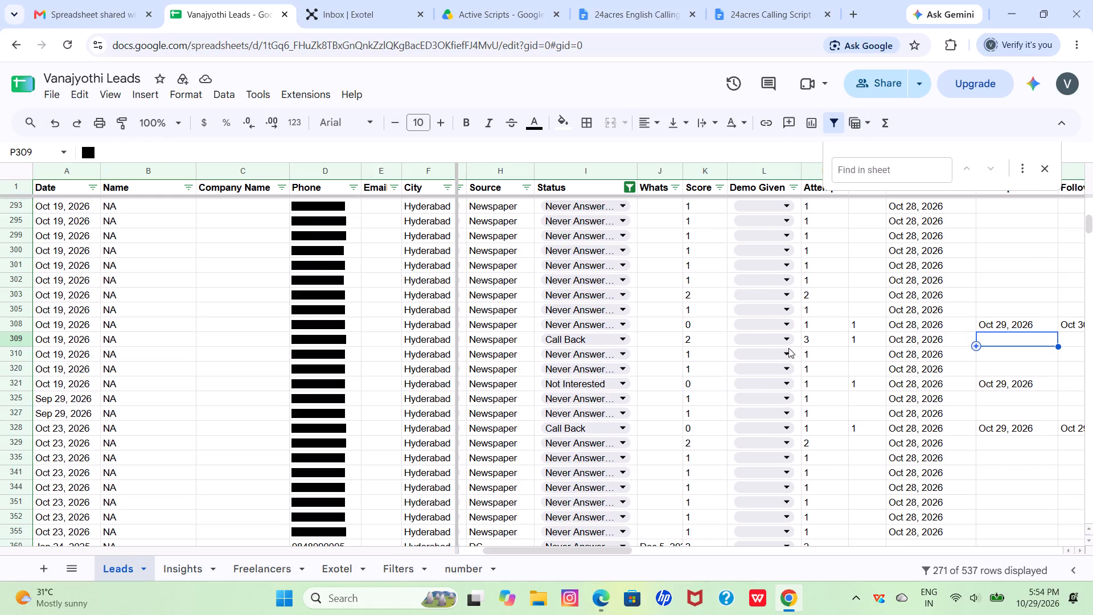
pyautogui.hscroll(-2, 788, 348)
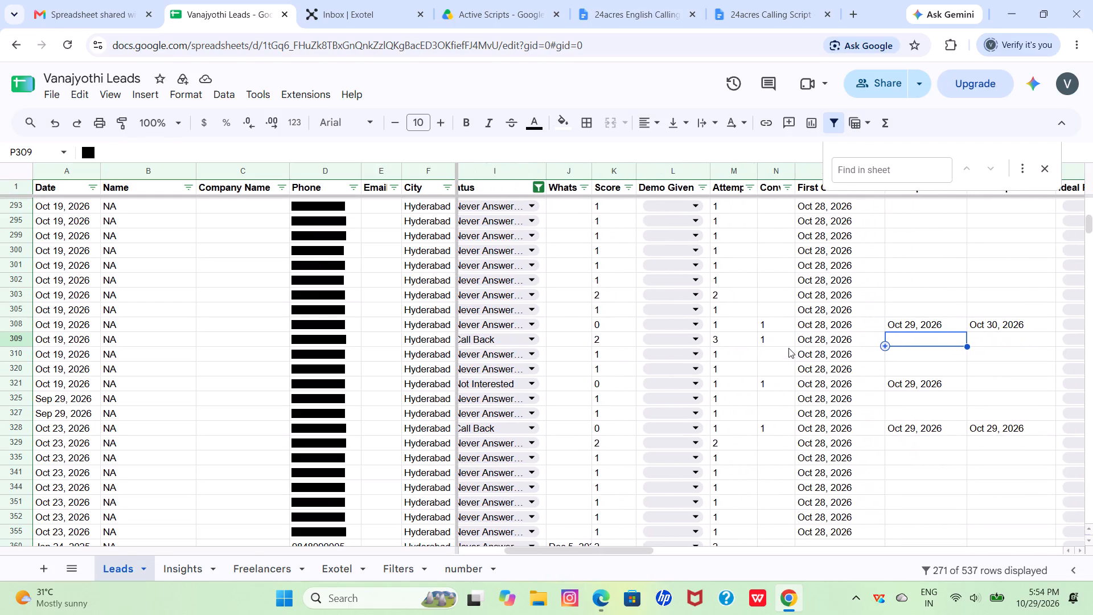
# Clear the conversation count in the Conv column for the lead in row 308.
pyautogui.click(810, 327)
pyautogui.click(909, 325)
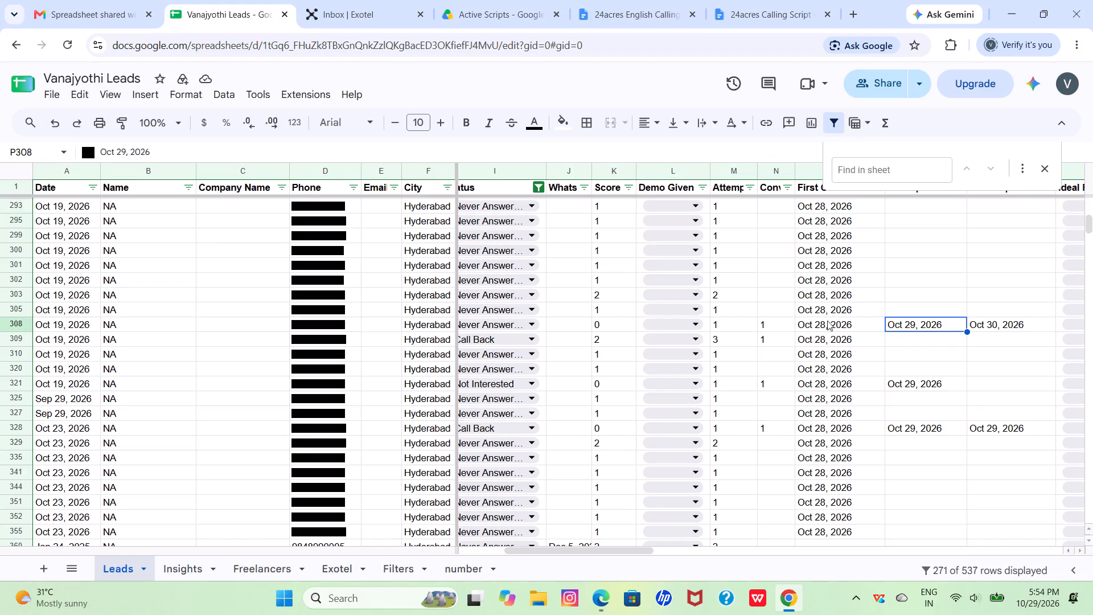
pyautogui.click(767, 331)
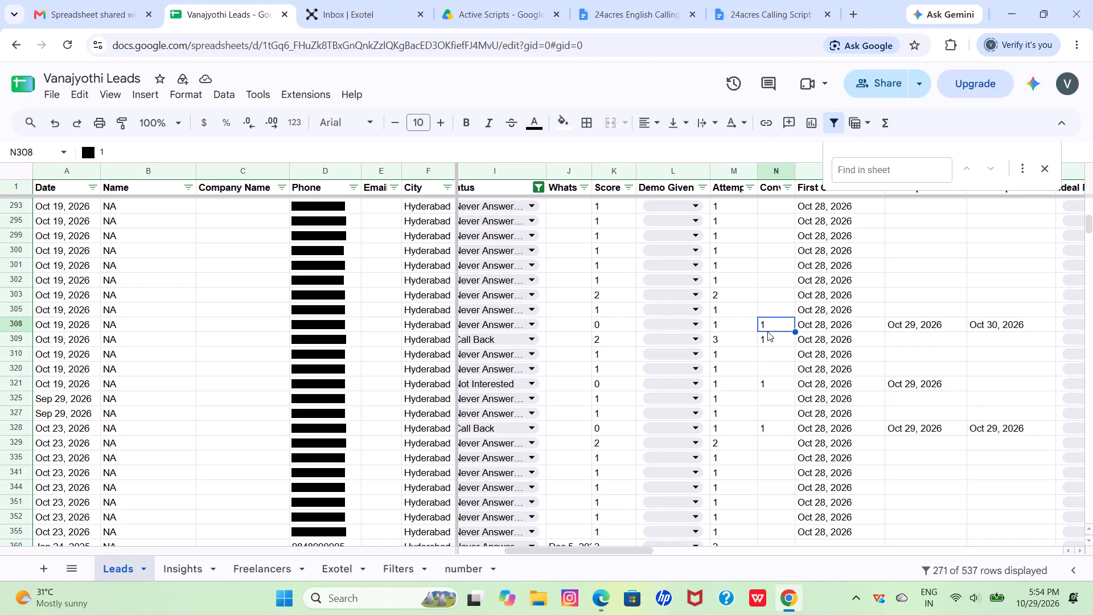
pyautogui.press('BackSpace')
# Move the Last Spoken date Oct 29, 2026 from row 308 to row 309, leaving the row 308 cell empty.
pyautogui.click(914, 324)
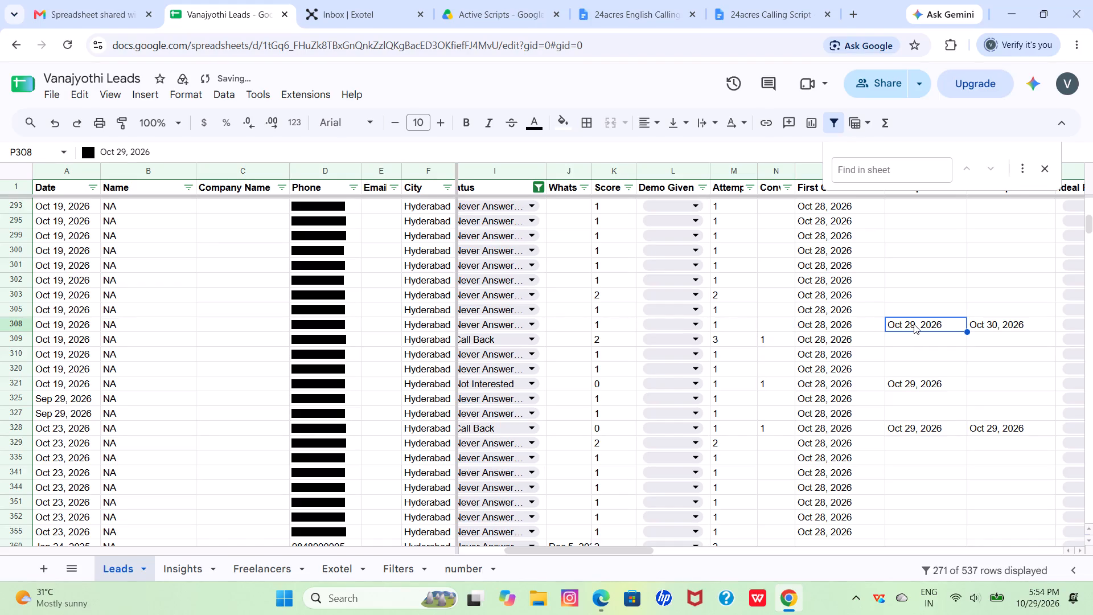
pyautogui.hotkey('ctrl', 'c')
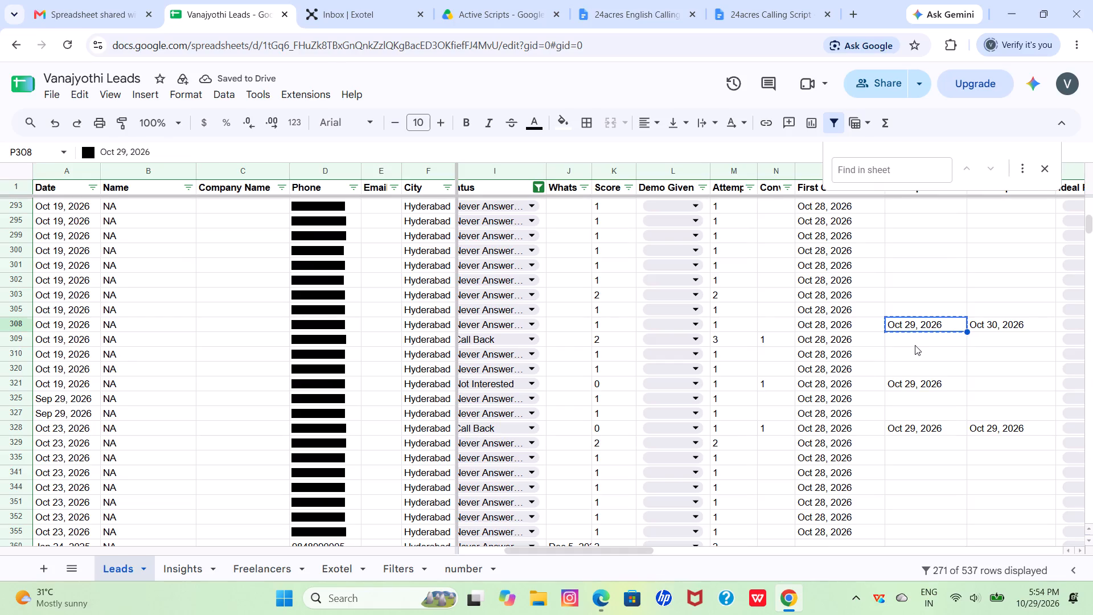
pyautogui.click(915, 345)
pyautogui.hotkey('ctrl', 'v')
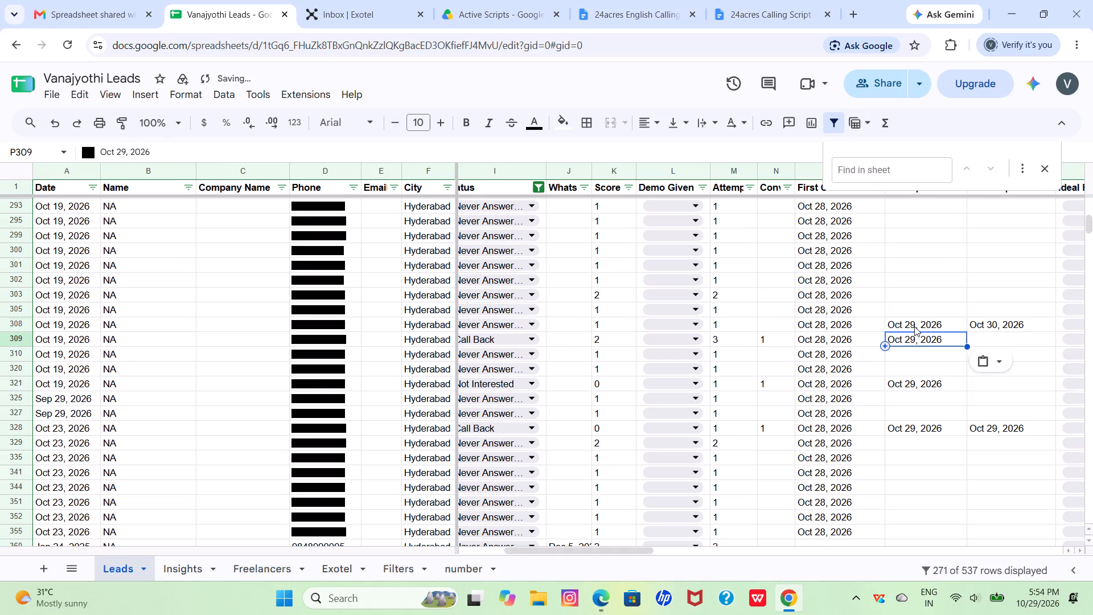
pyautogui.click(914, 326)
pyautogui.press('BackSpace')
# Move the Followup Date Oct 30, 2026 from row 308 to row 309, leaving the row 308 cell empty.
pyautogui.click(1016, 324)
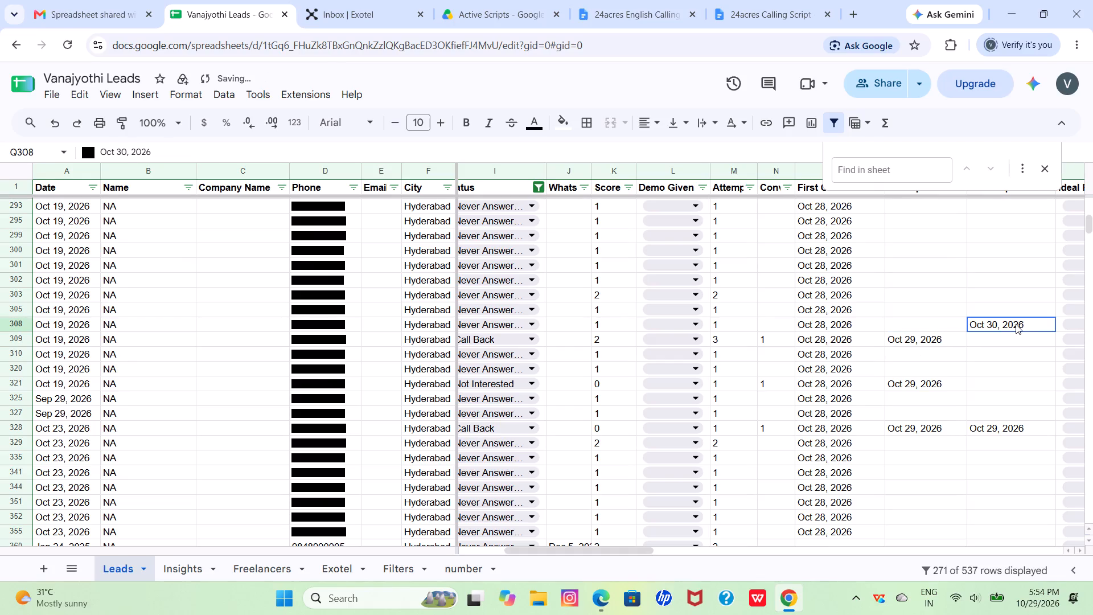
pyautogui.hotkey('ctrl', 'c')
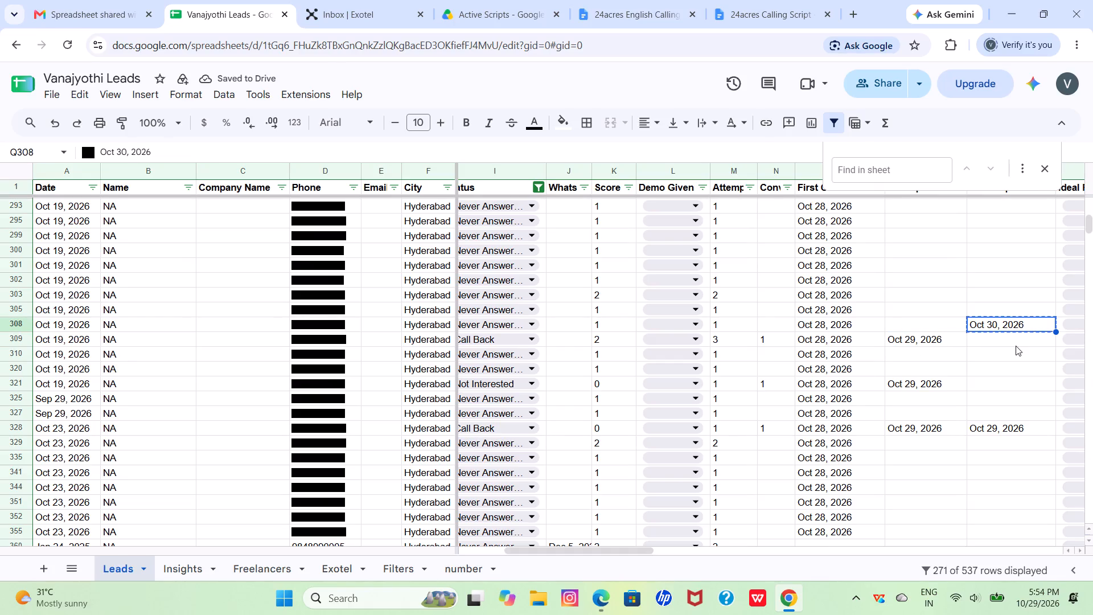
pyautogui.click(1016, 346)
pyautogui.hotkey('ctrl', 'v')
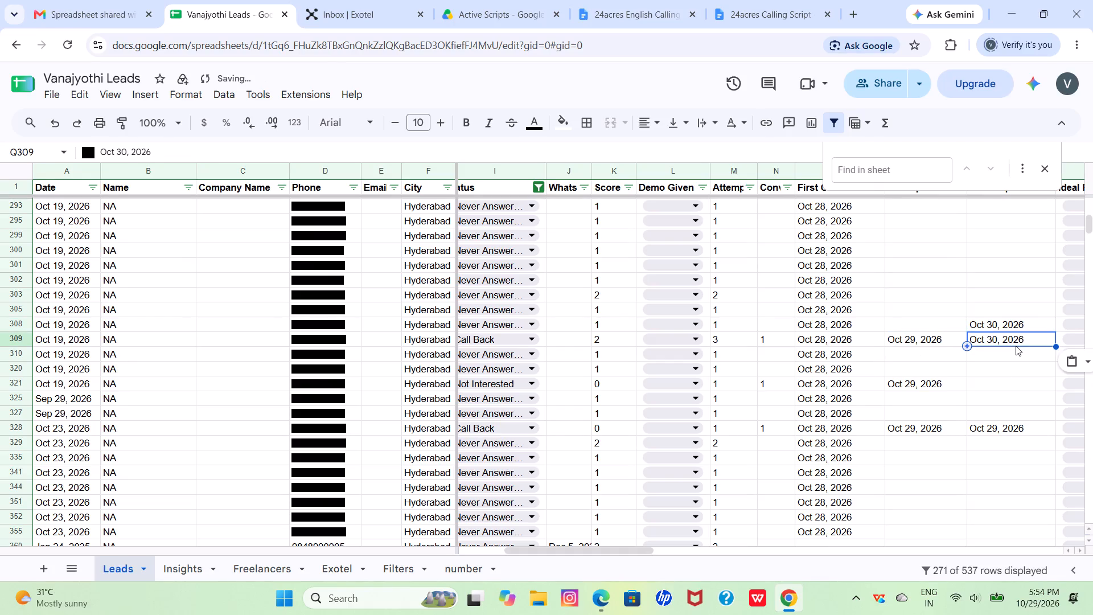
pyautogui.click(1010, 321)
pyautogui.press('BackSpace')
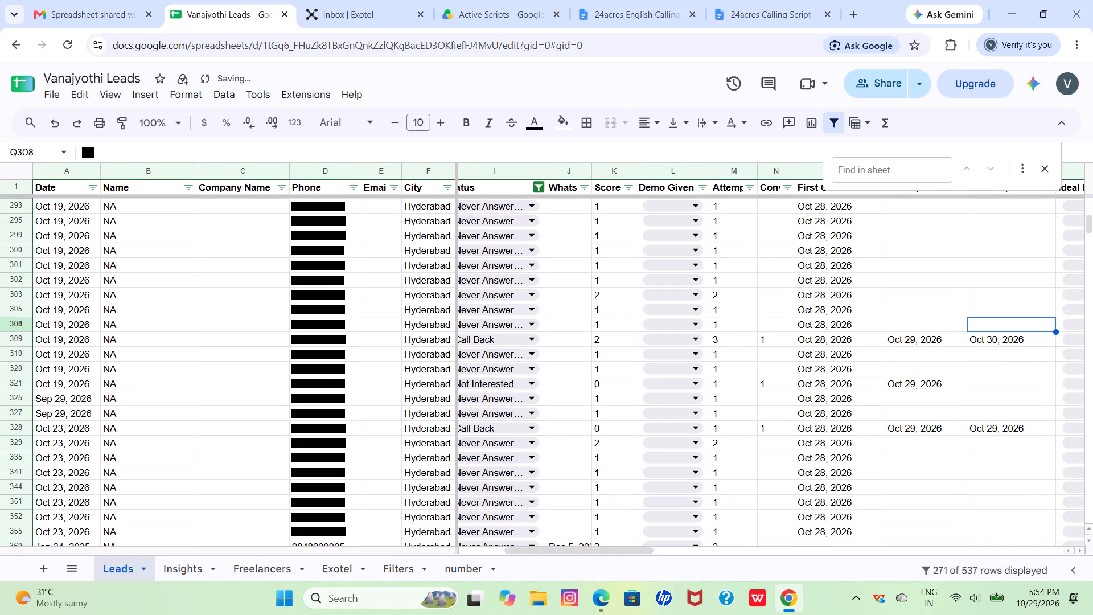
# Move the note "said he will give realestate agents numbers tommorrow" from row 308 to row 309, clearing it from row 308.
pyautogui.hscroll(-6, 1010, 321)
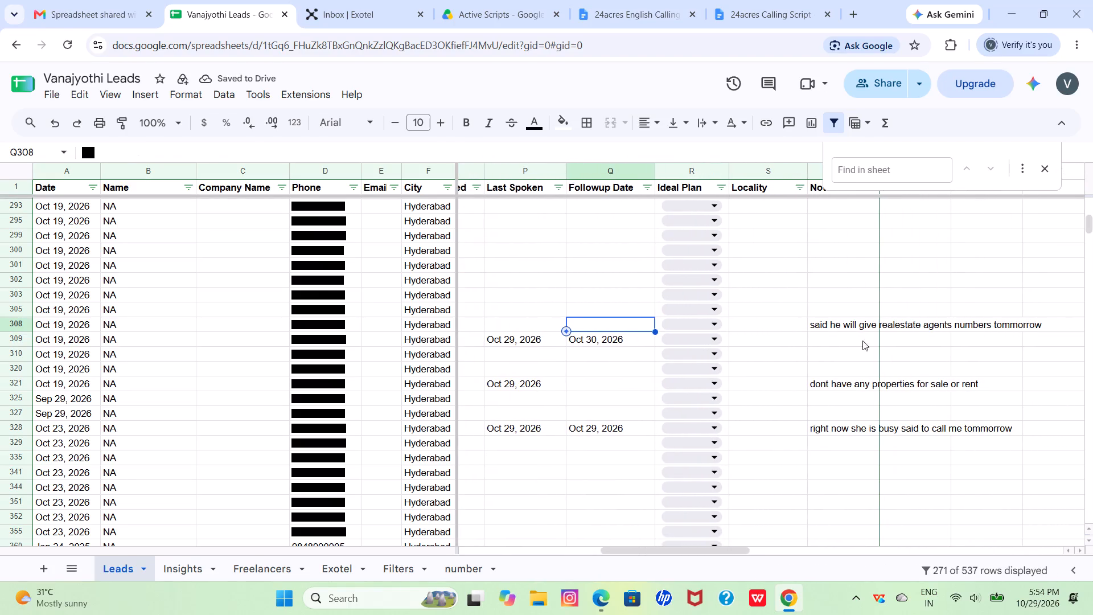
pyautogui.click(835, 323)
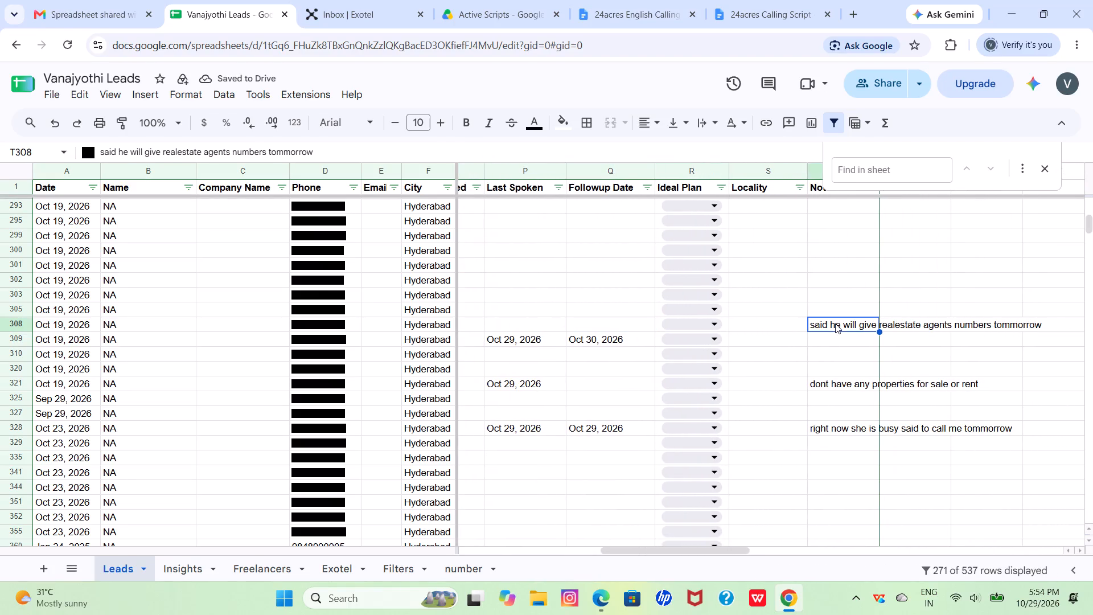
pyautogui.hotkey('ctrl', 'c')
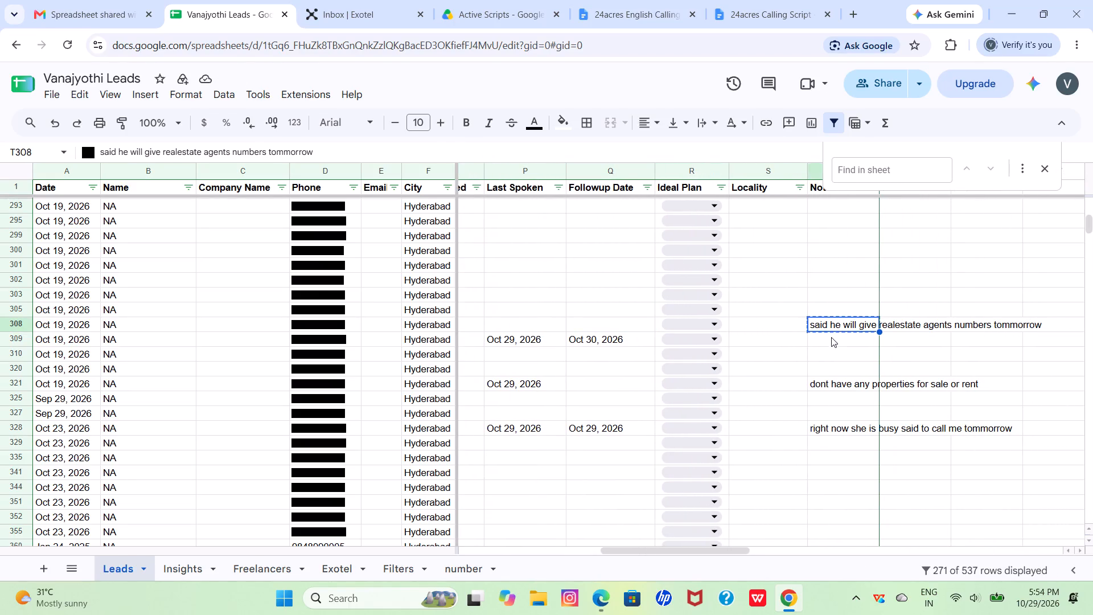
pyautogui.click(831, 340)
pyautogui.hotkey('ctrl', 'v')
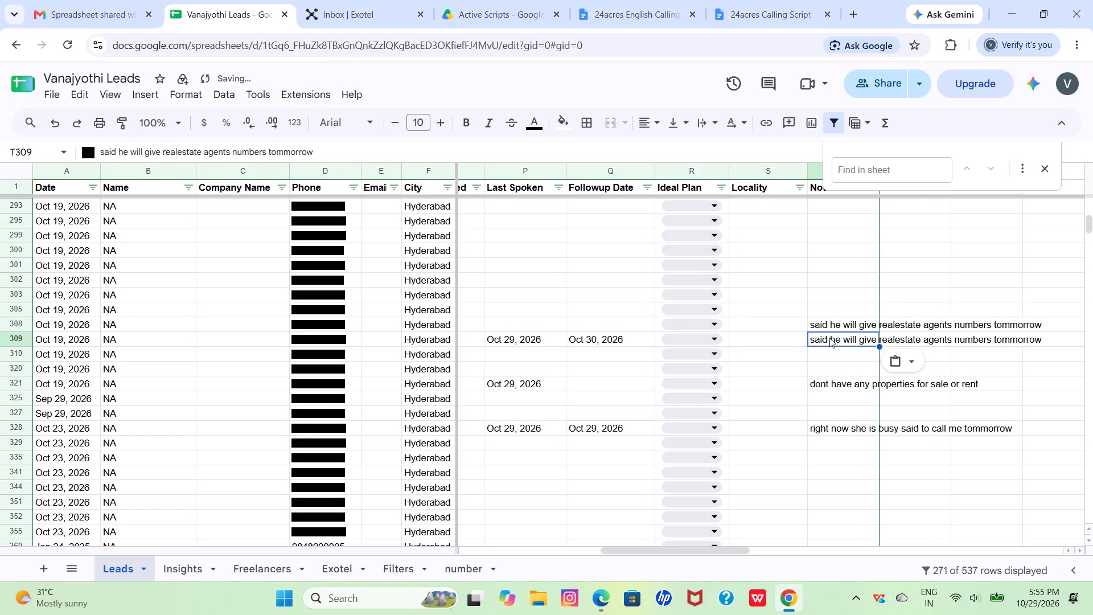
pyautogui.click(825, 329)
pyautogui.press('BackSpace')
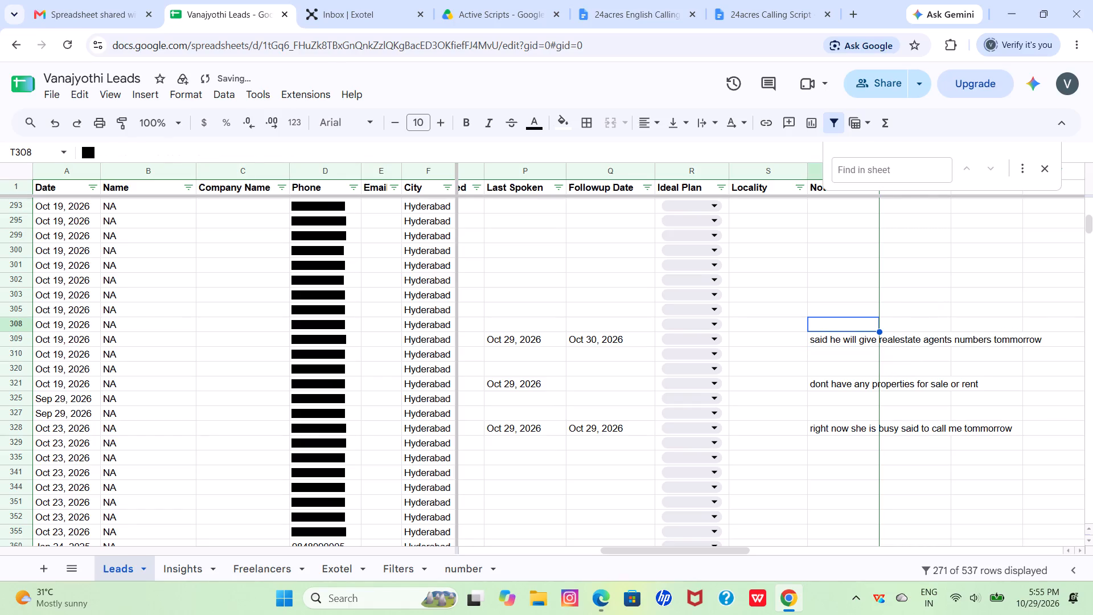
# Set the status of the lead in row 308 to Call Back and enter 1 as its conversation count in the Conv column.
pyautogui.hscroll(5, 825, 329)
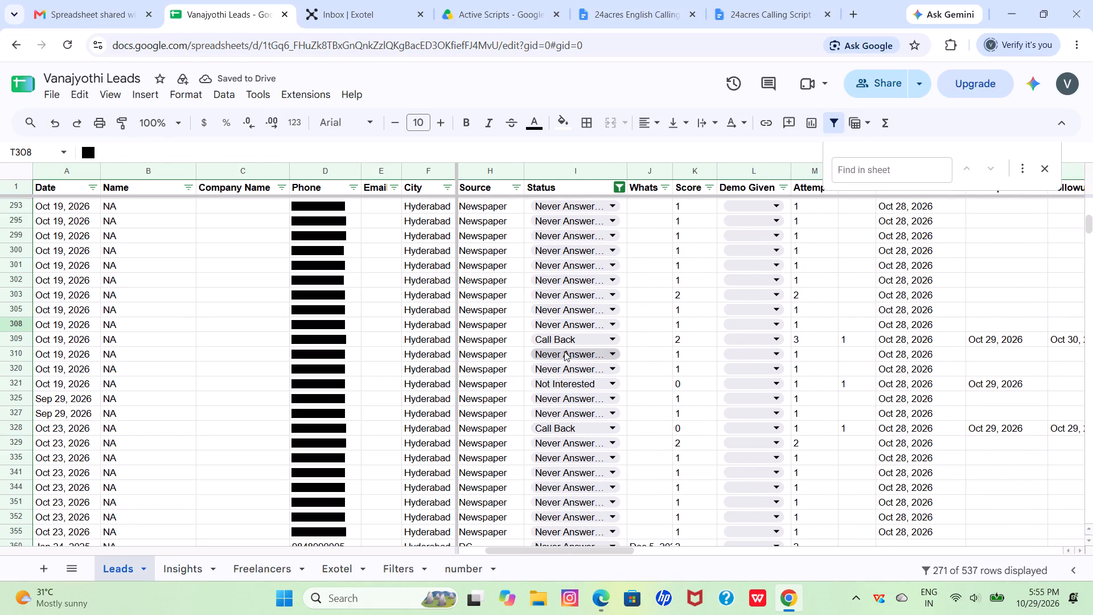
pyautogui.click(578, 326)
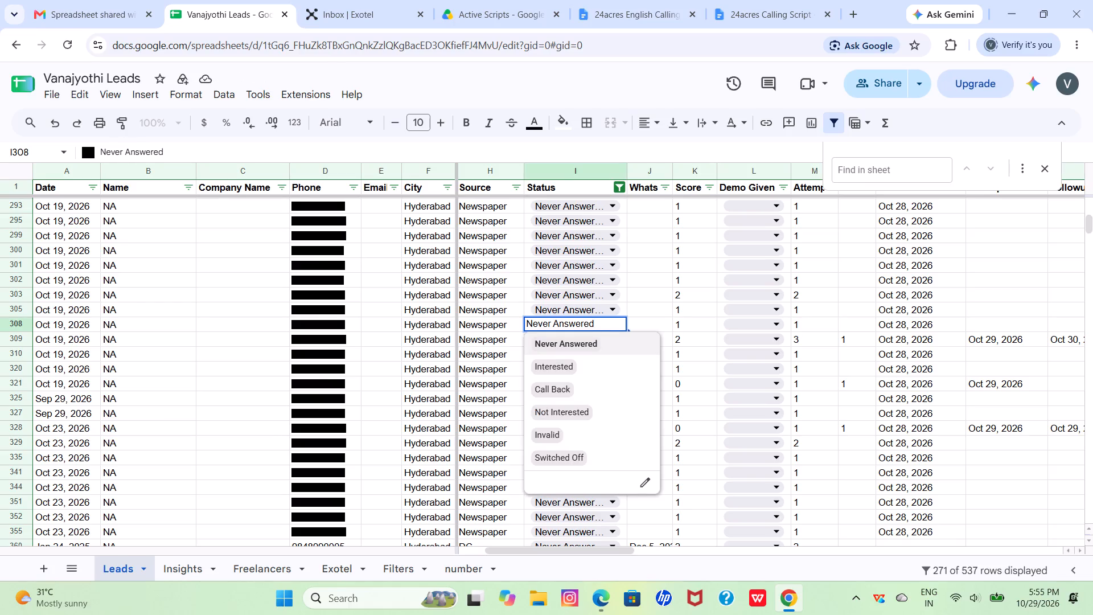
pyautogui.click(546, 393)
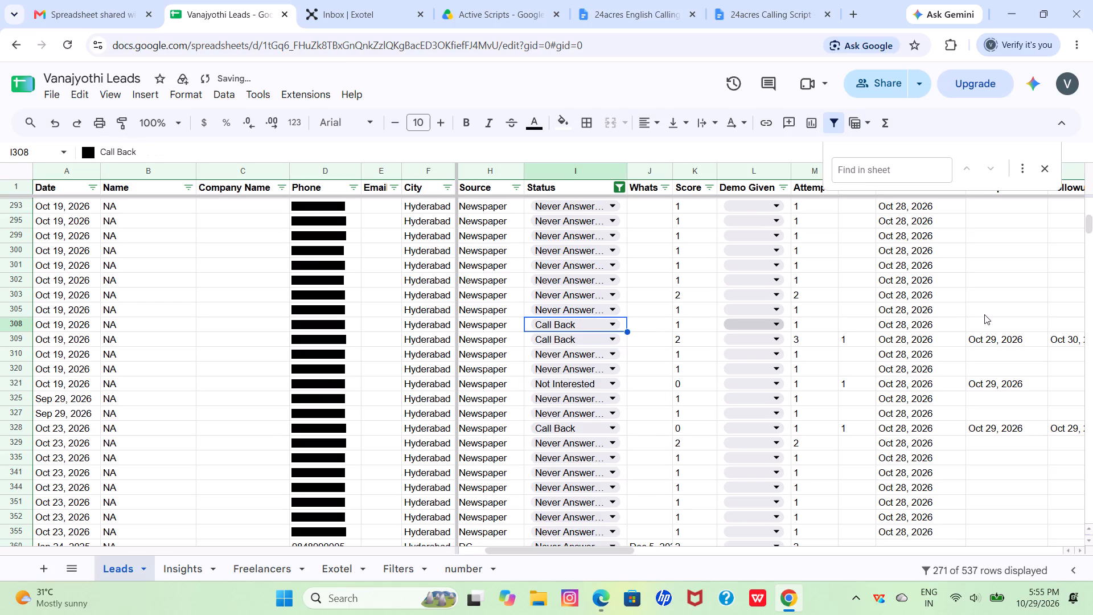
pyautogui.click(856, 324)
pyautogui.press('1')
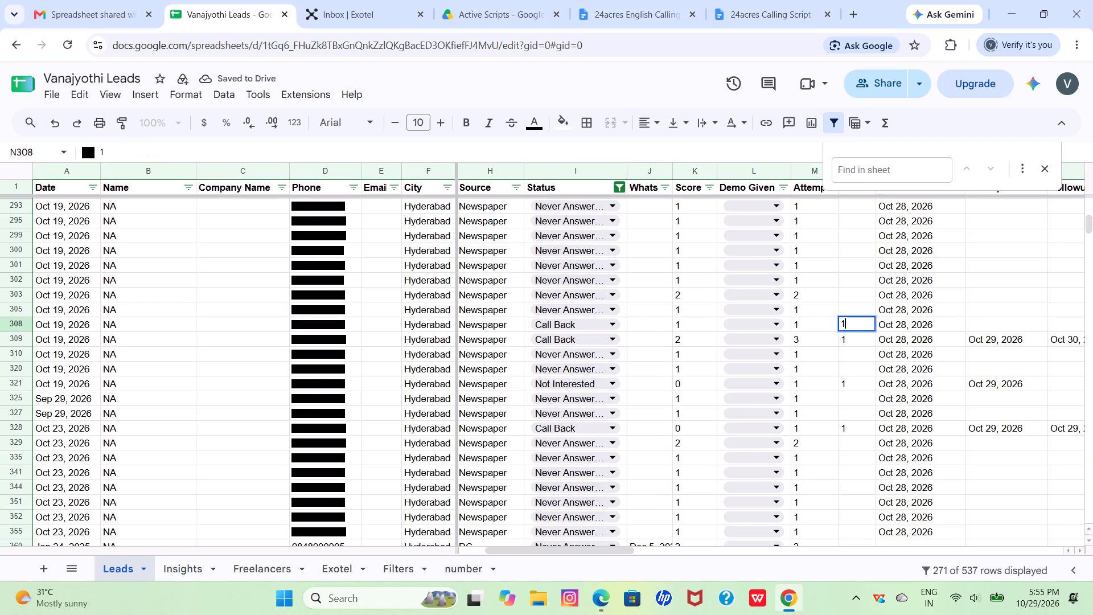
# Copy the Last Spoken date Oct 29, 2026 from row 309 into the Last Spoken cell of row 308.
pyautogui.moveTo(988, 323); pyautogui.dragTo(988, 336)
pyautogui.click(988, 336)
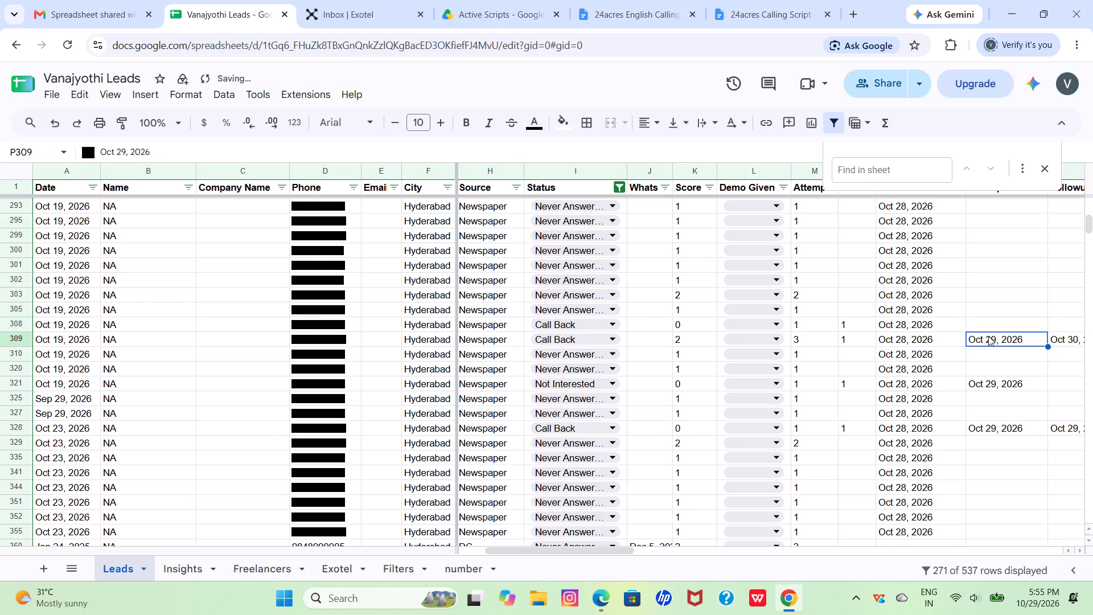
pyautogui.hotkey('ctrl', 'c')
pyautogui.click(989, 326)
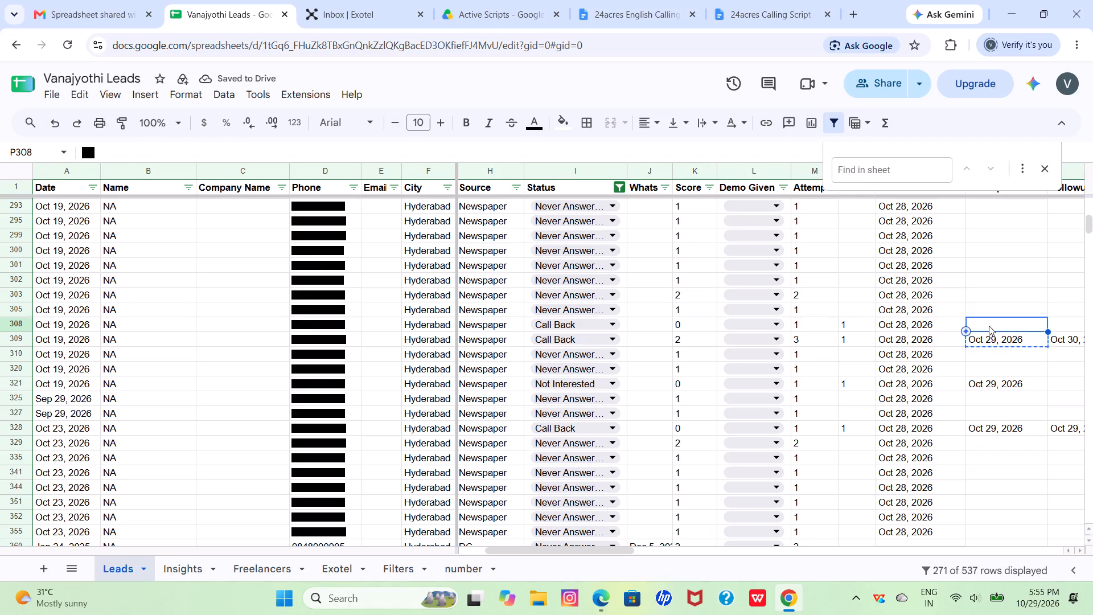
pyautogui.hotkey('ctrl', 'v')
# Copy the Followup Date Oct 30, 2026 from row 309 into the Followup Date cell of row 308.
pyautogui.hscroll(-2, 989, 326)
pyautogui.click(967, 324)
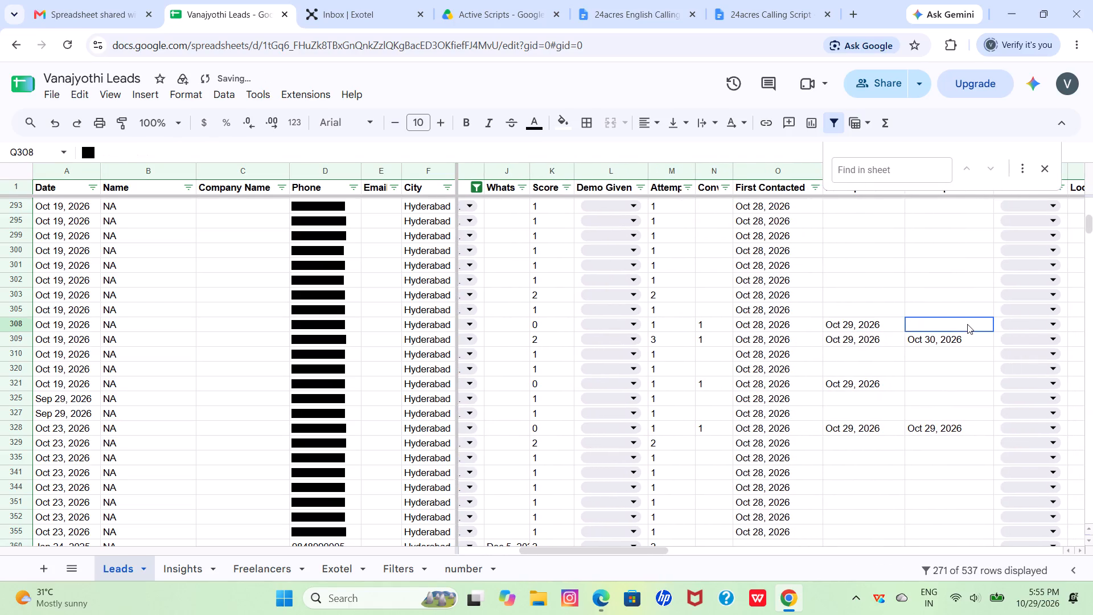
pyautogui.click(961, 338)
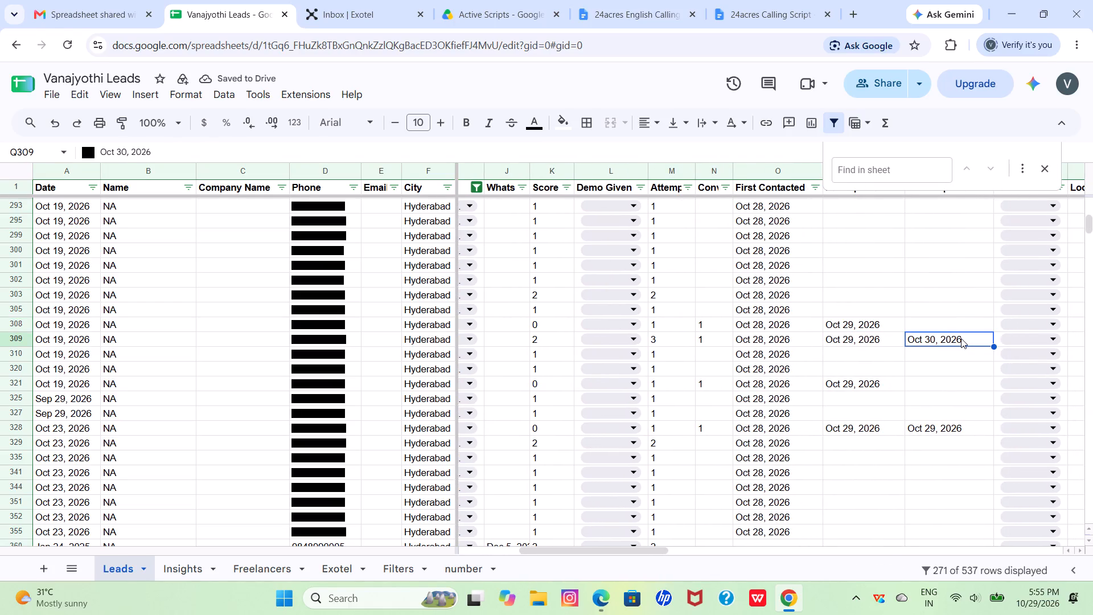
pyautogui.hotkey('ctrl', 'c')
pyautogui.click(951, 319)
pyautogui.hotkey('ctrl', 'v')
# Copy the note "said he will give realestate agents numbers tommorrow" from row 309 into the note cell of row 308.
pyautogui.hscroll(-2, 951, 319)
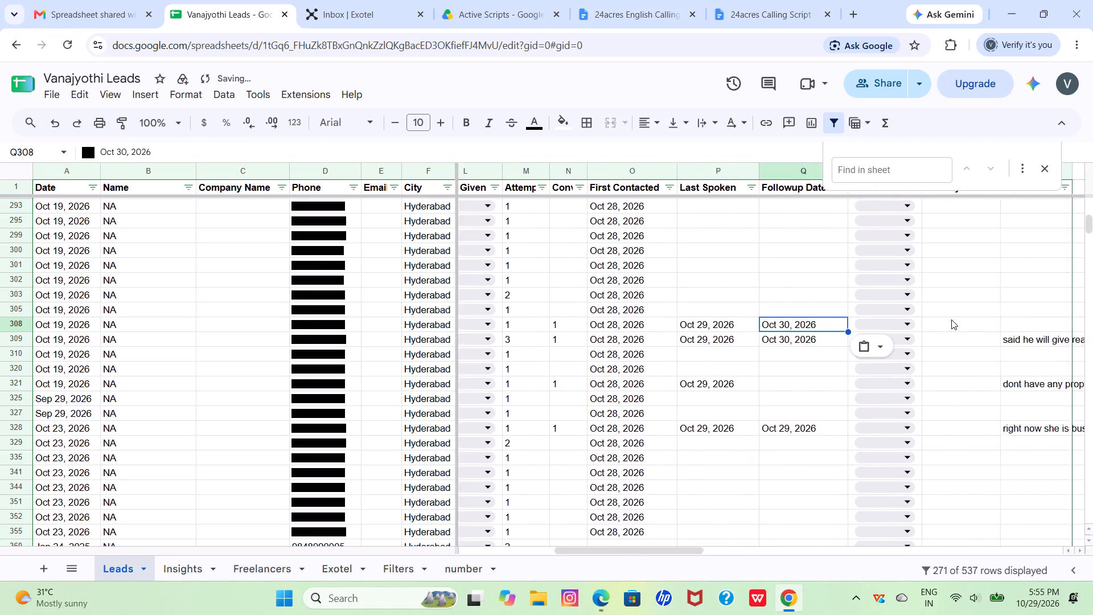
pyautogui.hscroll(-1, 951, 319)
pyautogui.click(973, 337)
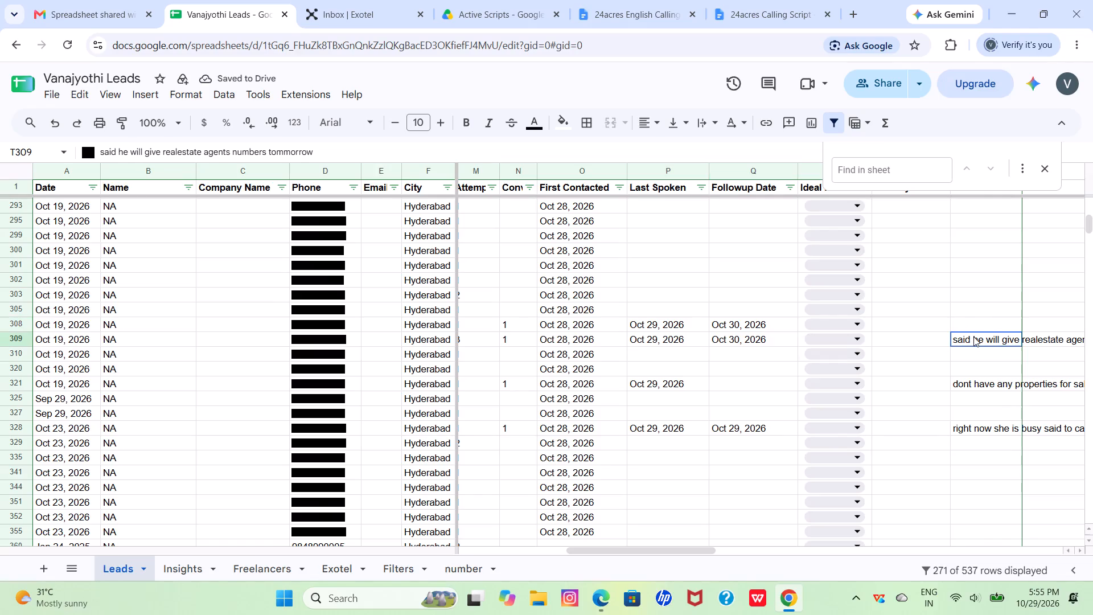
pyautogui.hotkey('ctrl', 'c')
pyautogui.click(967, 322)
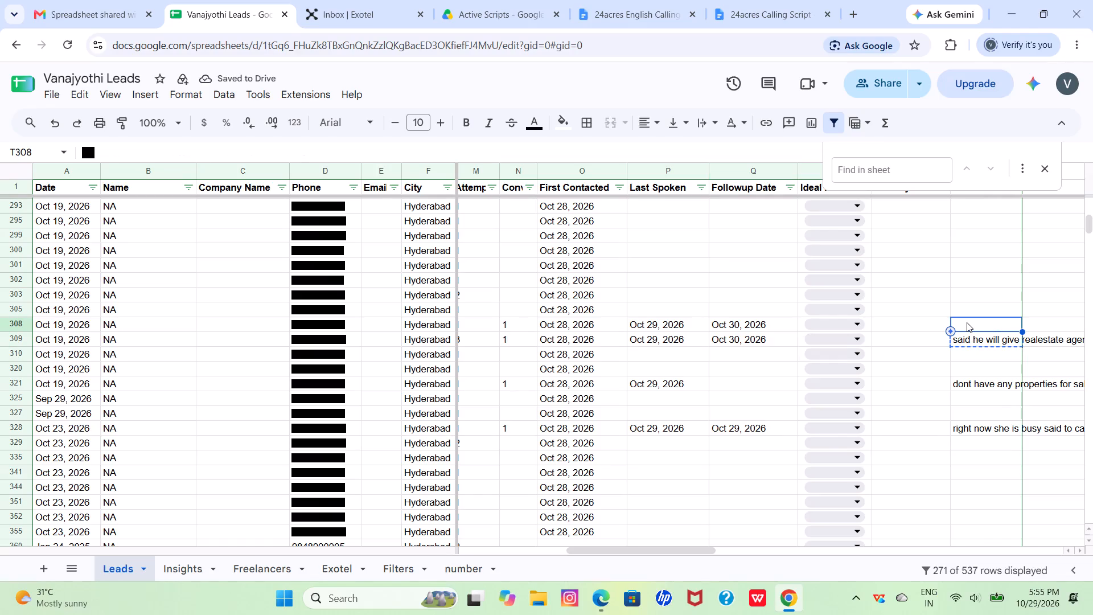
pyautogui.hotkey('ctrl', 'v')
pyautogui.click(961, 351)
# Review the statuses, contact dates and notes of the leads below row 310, down to about row 463.
pyautogui.scroll(-2, 961, 351)
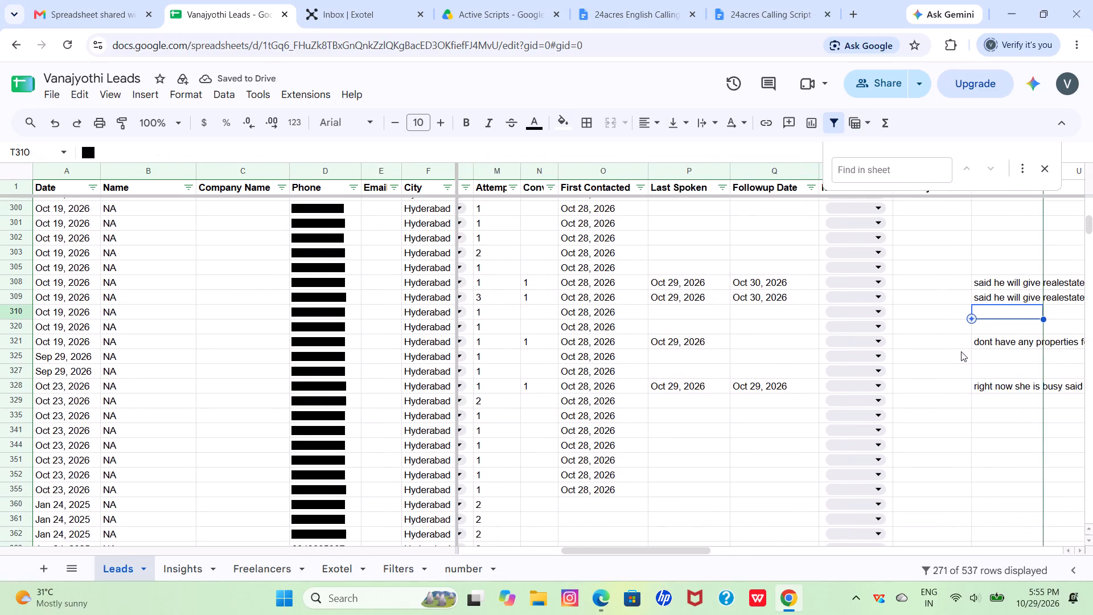
pyautogui.scroll(-4, 961, 351)
pyautogui.scroll(1, 961, 351)
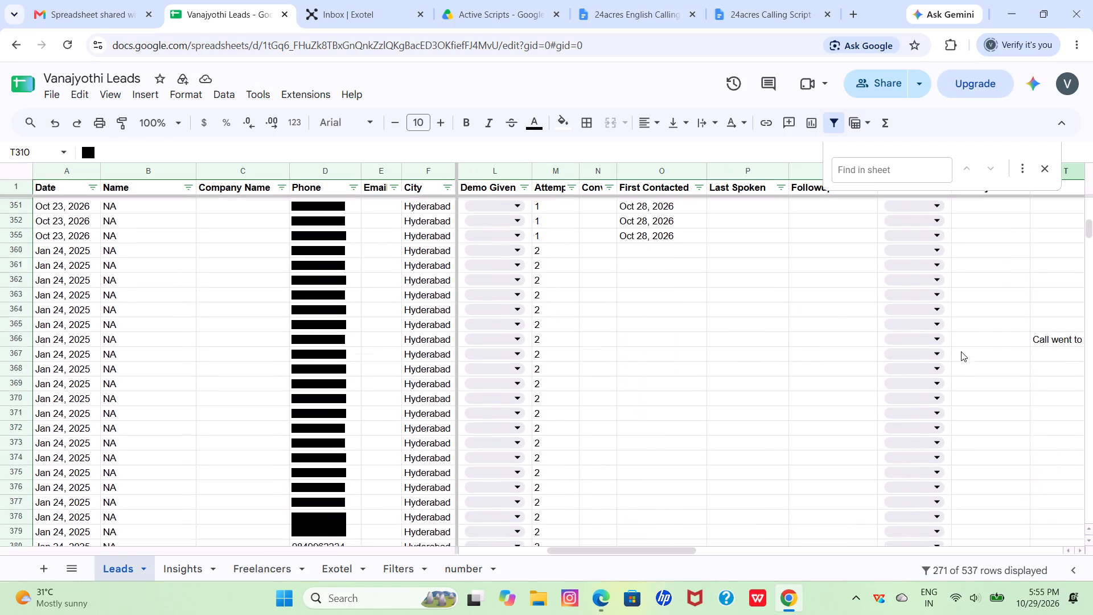
pyautogui.scroll(1, 961, 351)
pyautogui.hscroll(2, 961, 351)
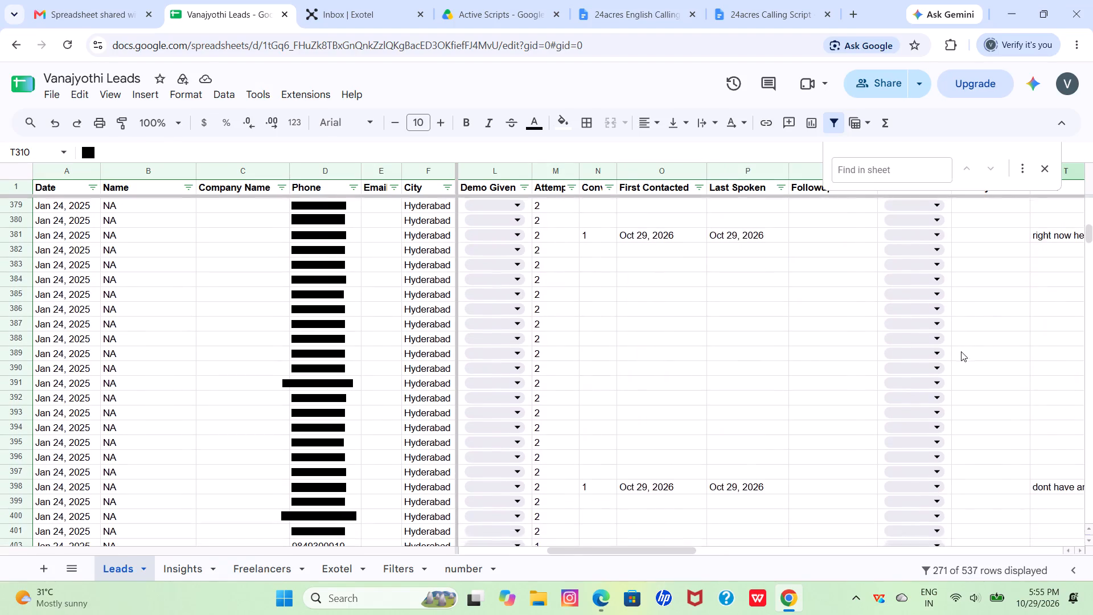
pyautogui.scroll(-5, 961, 351)
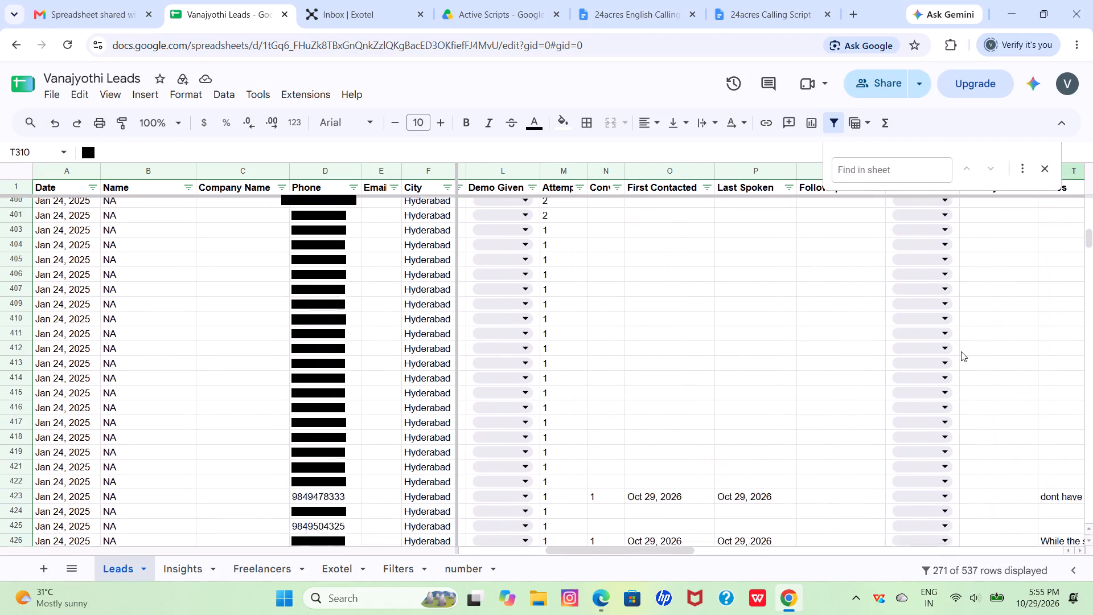
pyautogui.scroll(-2, 961, 351)
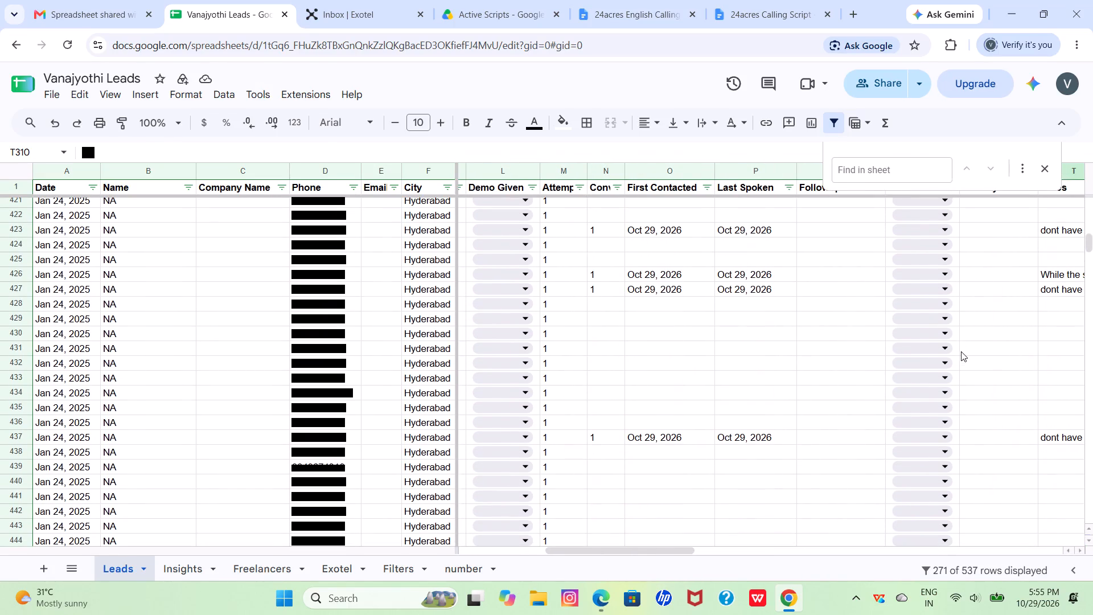
pyautogui.scroll(-1, 960, 353)
pyautogui.hscroll(1, 960, 353)
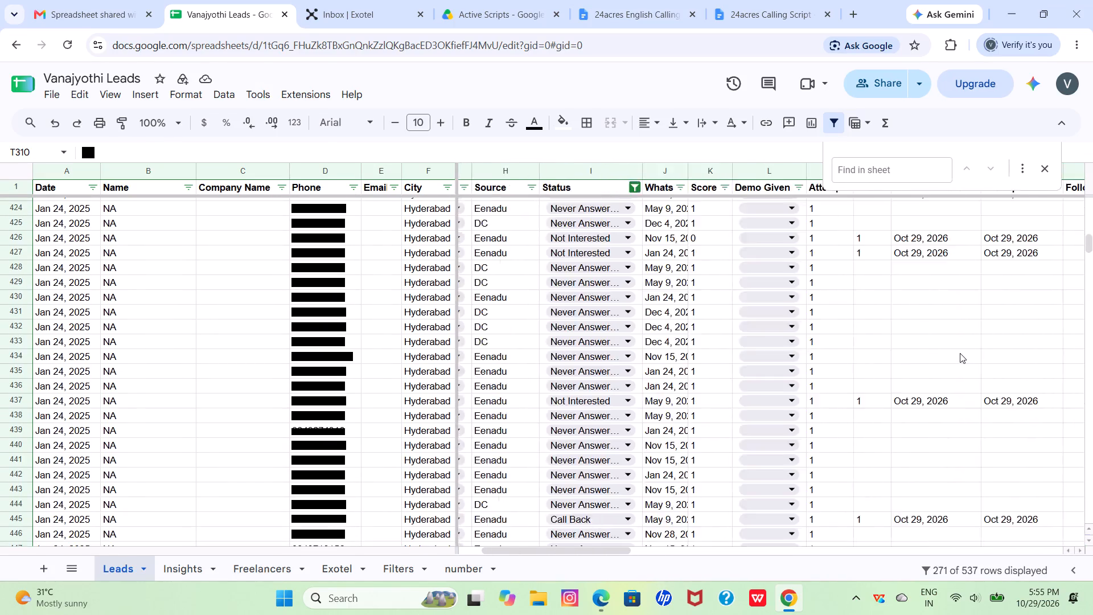
pyautogui.hscroll(2, 960, 353)
pyautogui.scroll(-1, 960, 353)
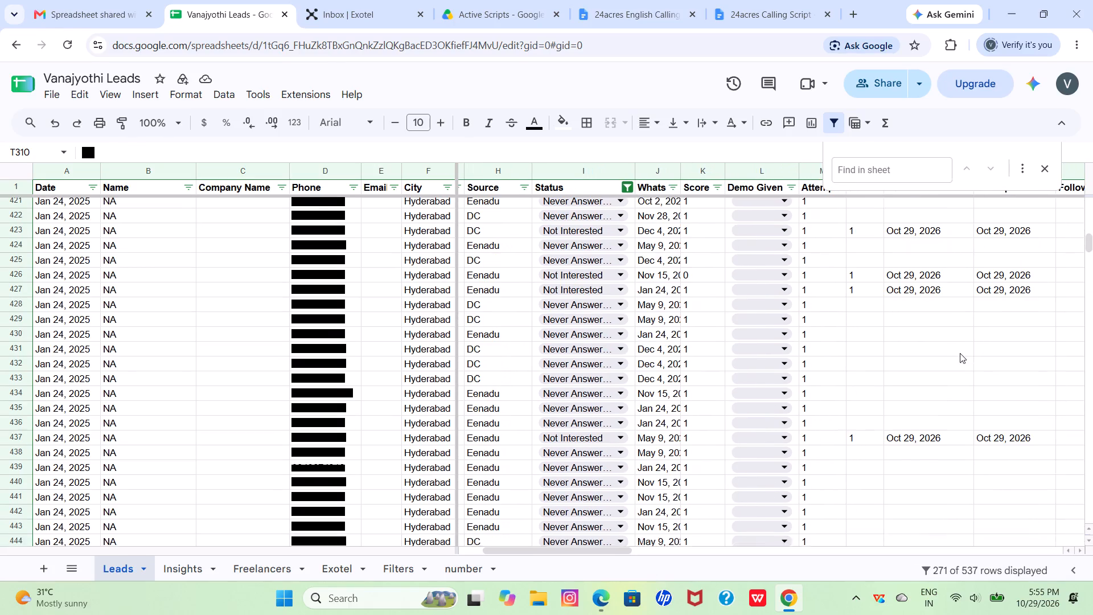
pyautogui.scroll(-2, 960, 353)
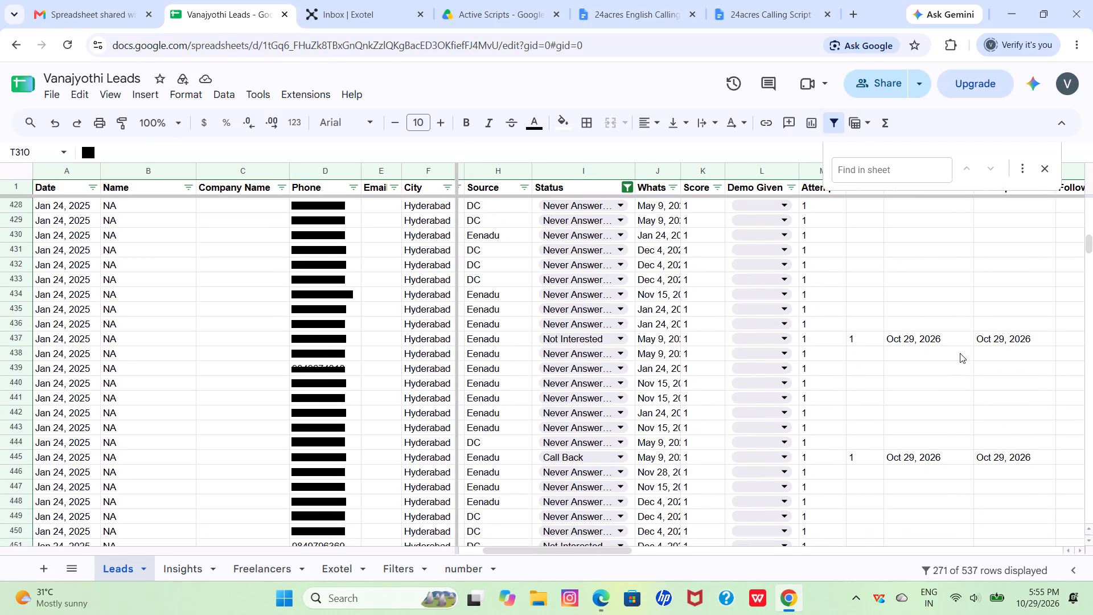
pyautogui.hscroll(-3, 960, 353)
pyautogui.scroll(-1, 960, 353)
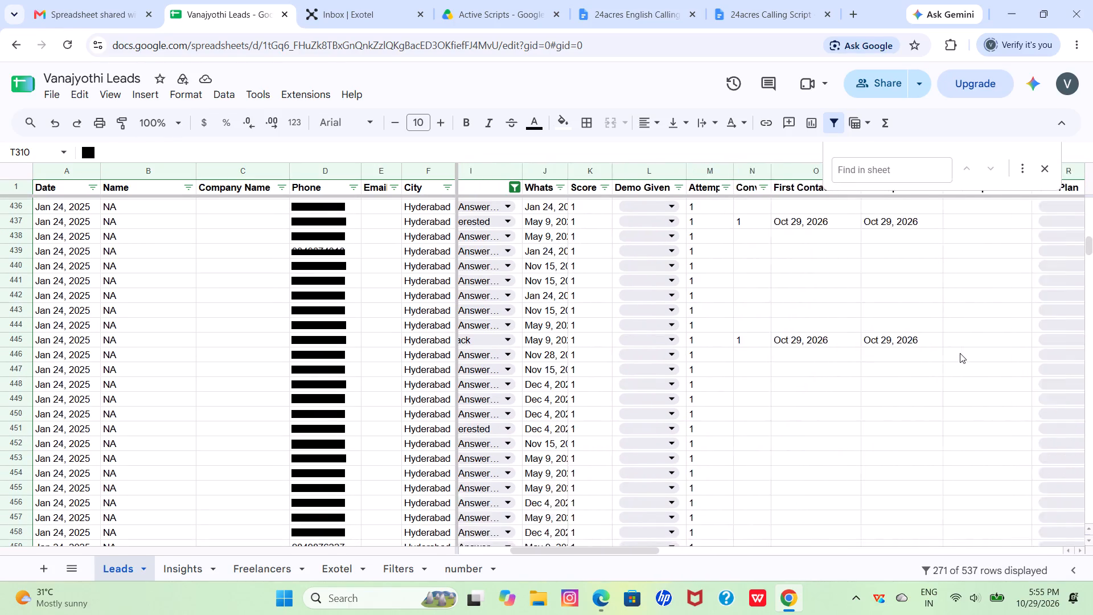
pyautogui.scroll(-2, 960, 353)
pyautogui.hscroll(-5, 960, 353)
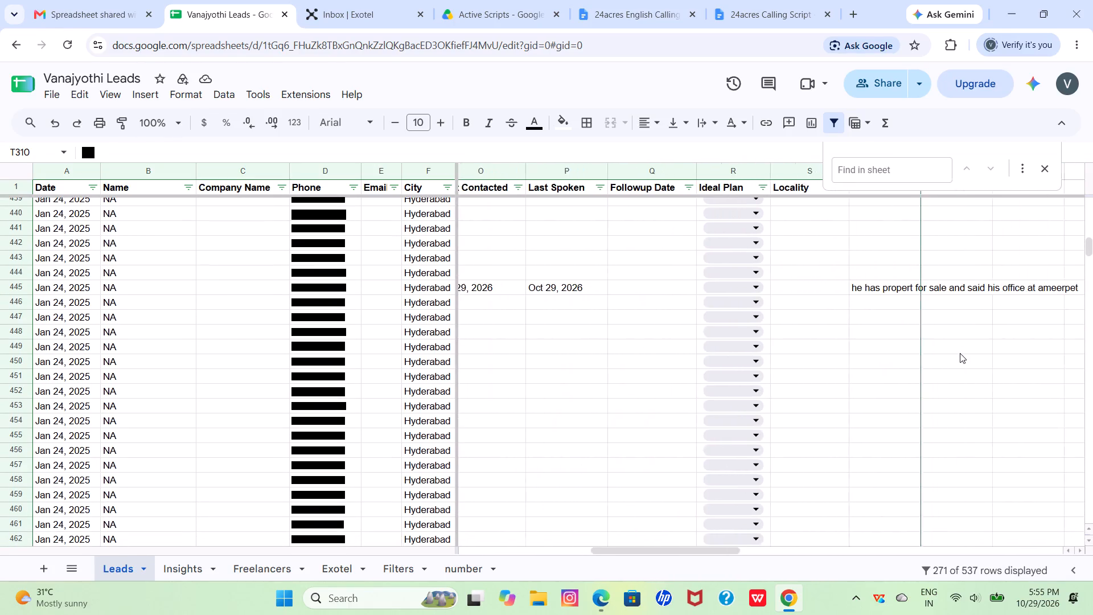
pyautogui.hscroll(1, 960, 353)
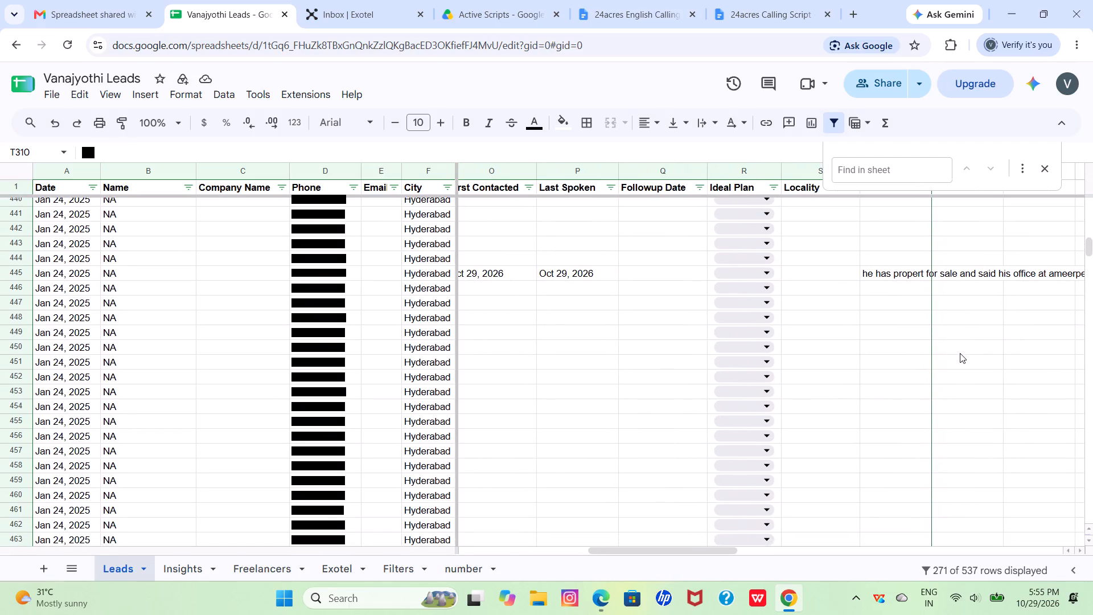
# Correct "propert" to "property" in the row 445 note about the lead with an office at ameerpet.
pyautogui.doubleClick(879, 273)
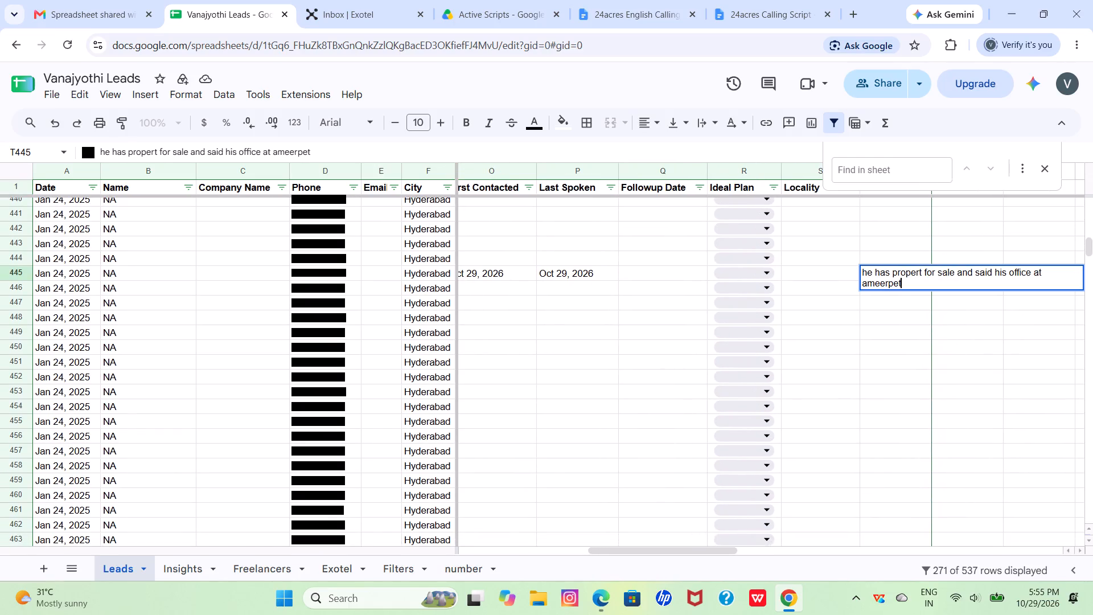
pyautogui.click(920, 274)
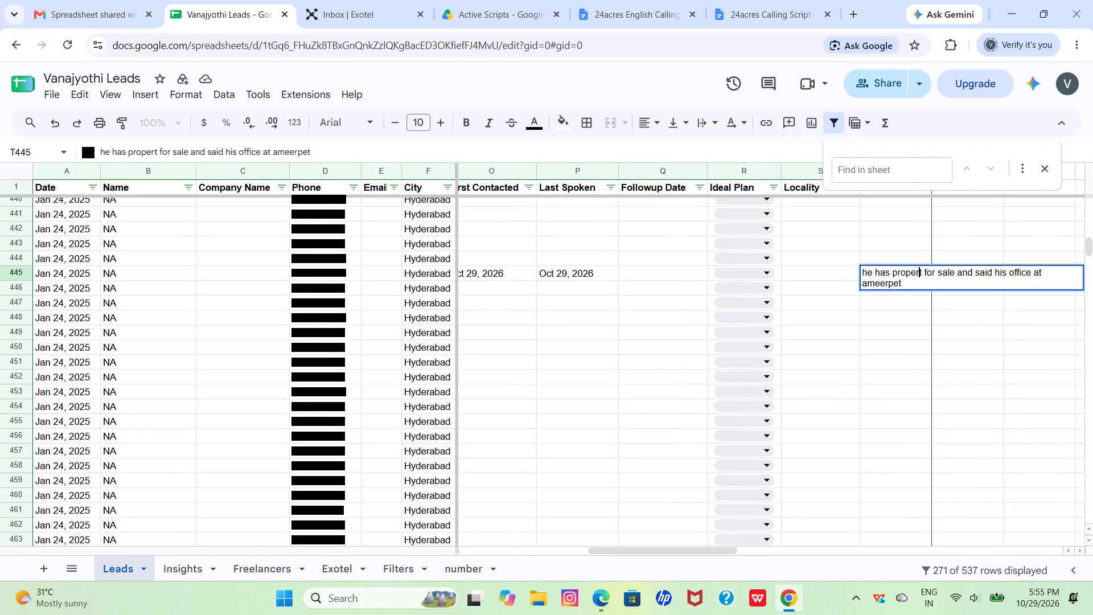
pyautogui.click(922, 272)
pyautogui.press('y')
pyautogui.click(847, 350)
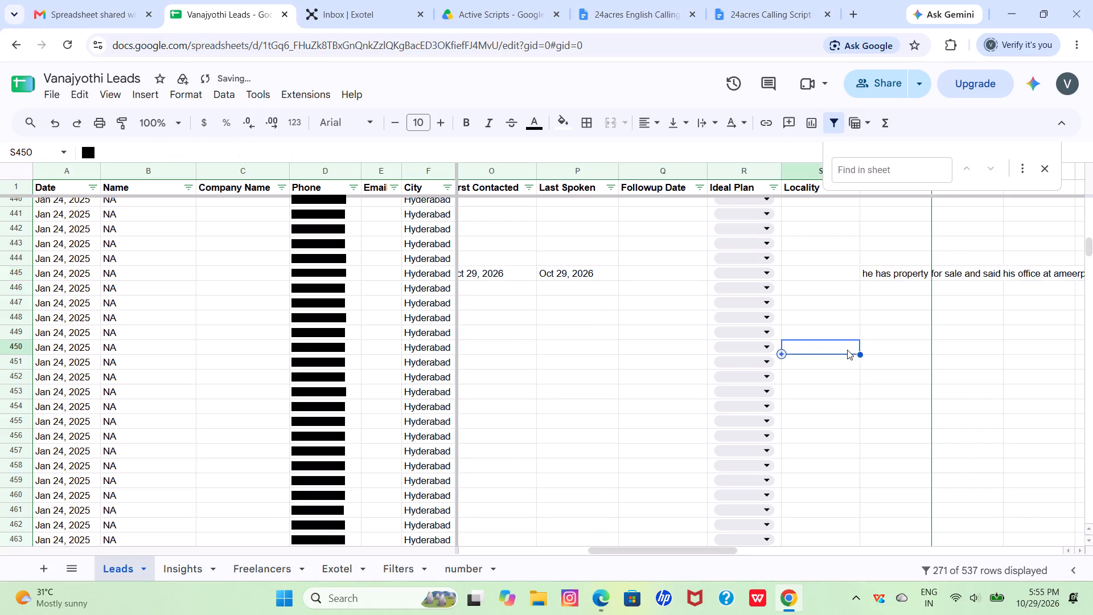
# Copy the phone number of the Call Back lead in row 445.
pyautogui.hscroll(3, 847, 350)
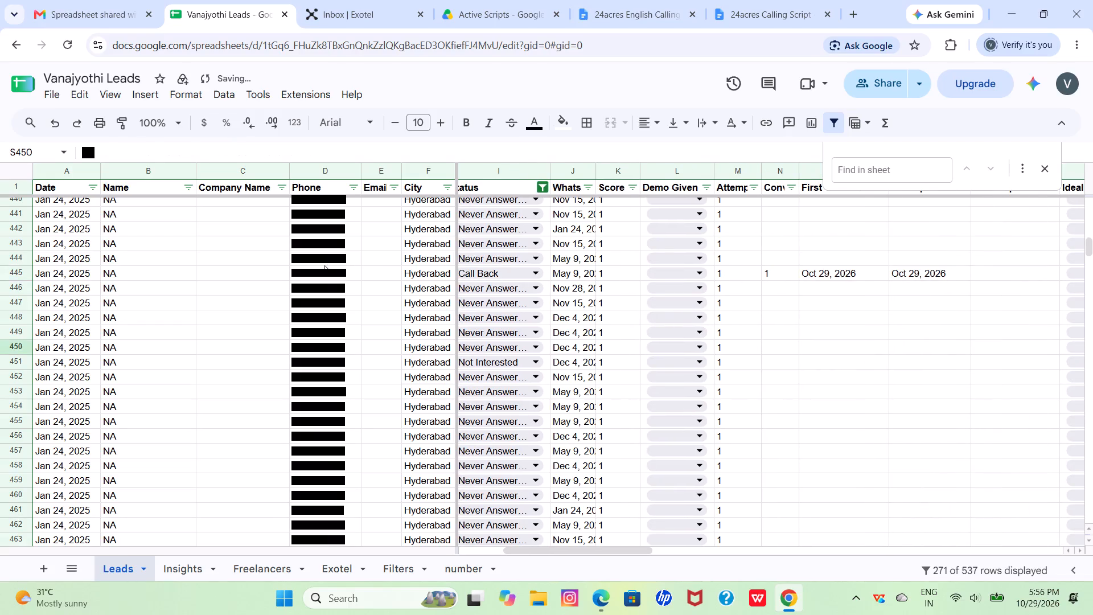
pyautogui.click(324, 265)
pyautogui.click(326, 275)
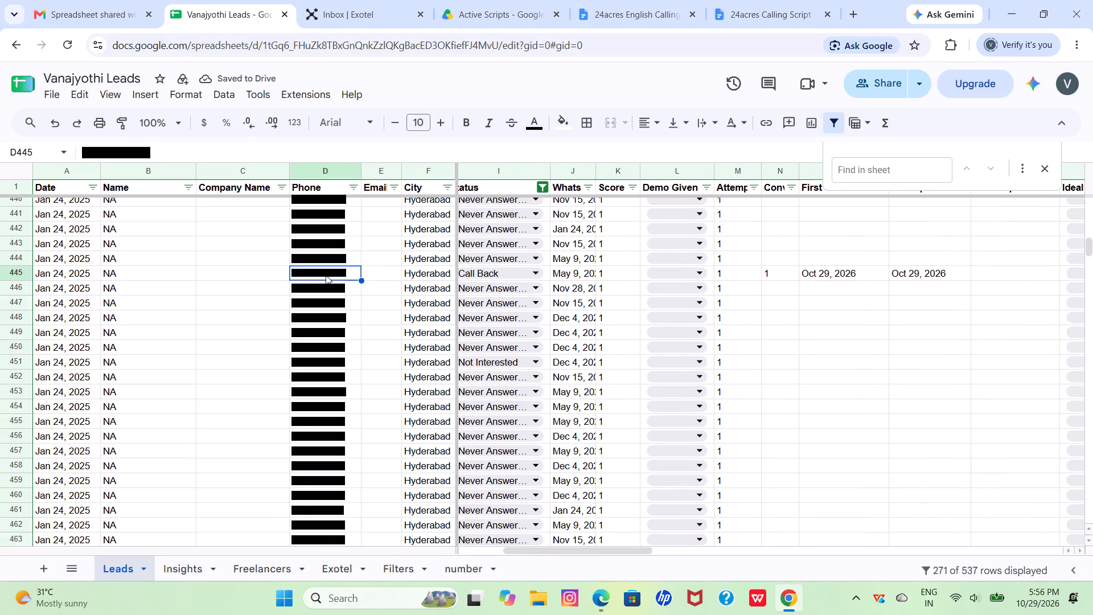
pyautogui.hotkey('ctrl', 'c')
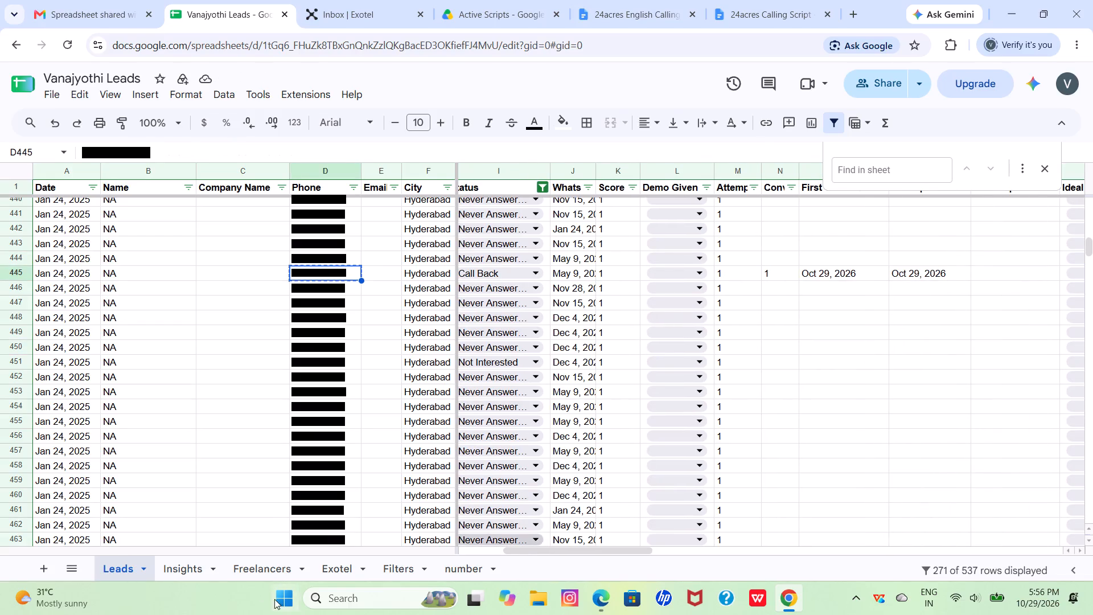
# Switch from the leads spreadsheet to the WhatsApp desktop app.
pyautogui.click(295, 600)
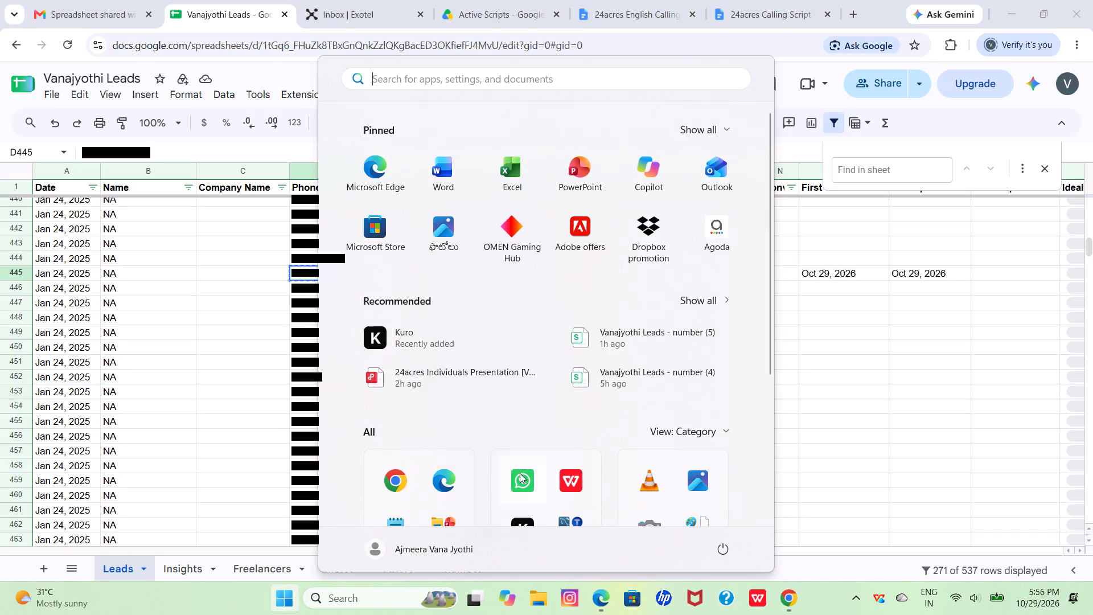
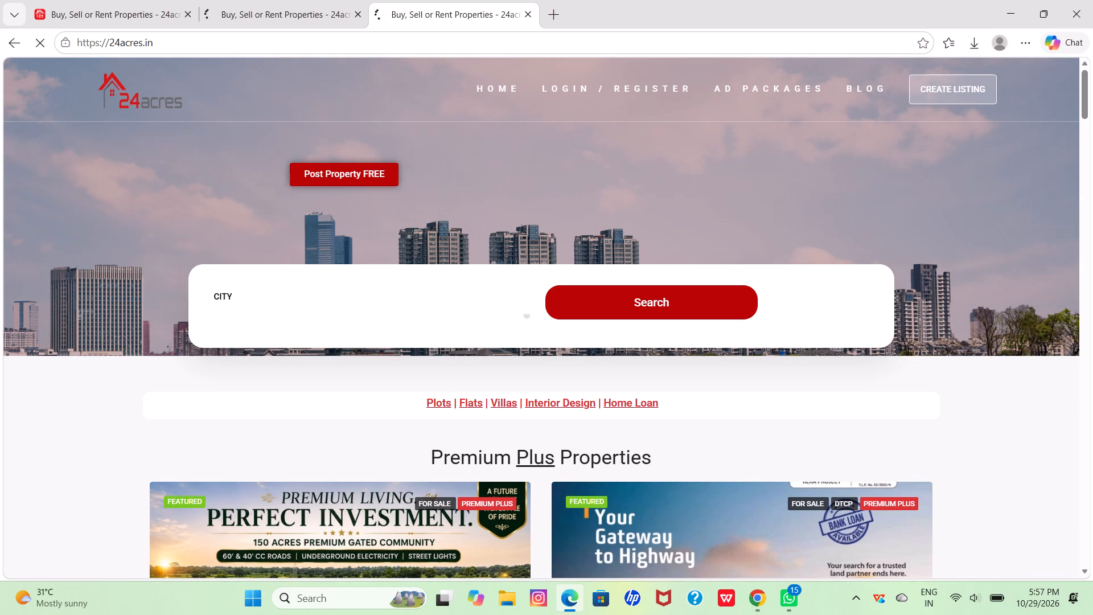
pyautogui.doubleClick(75, 40)
pyautogui.doubleClick(79, 39)
pyautogui.doubleClick(97, 41)
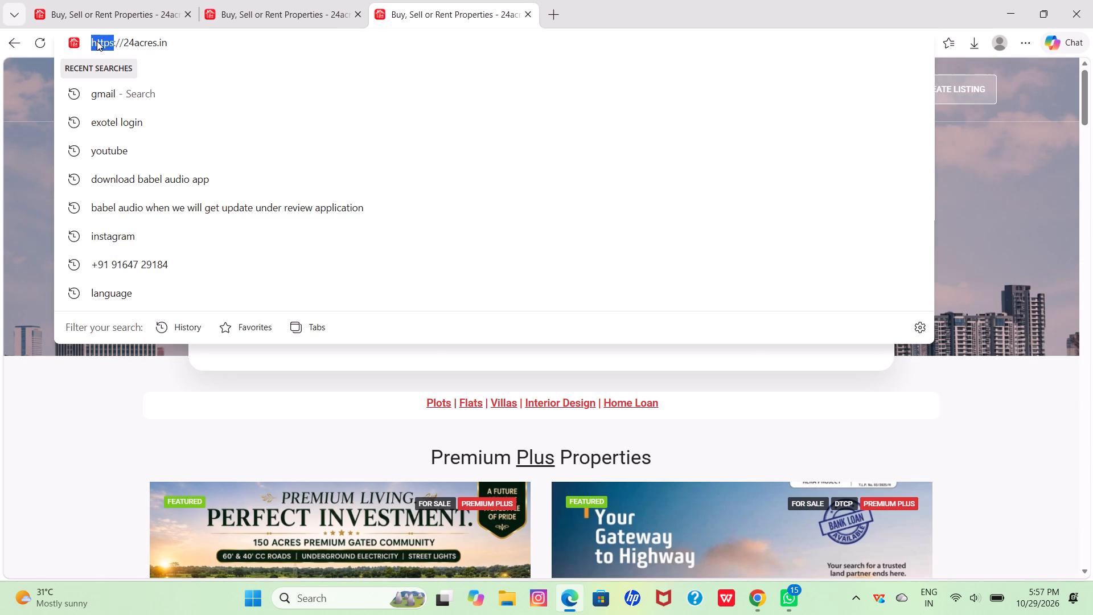
pyautogui.doubleClick(97, 41)
pyautogui.doubleClick(132, 42)
pyautogui.tripleClick(88, 37)
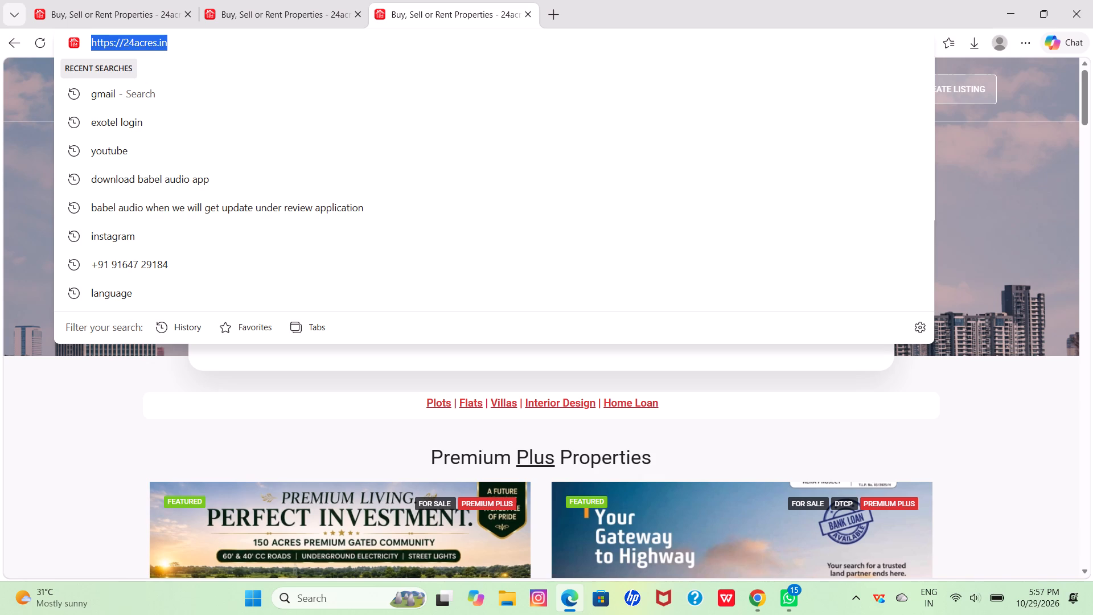
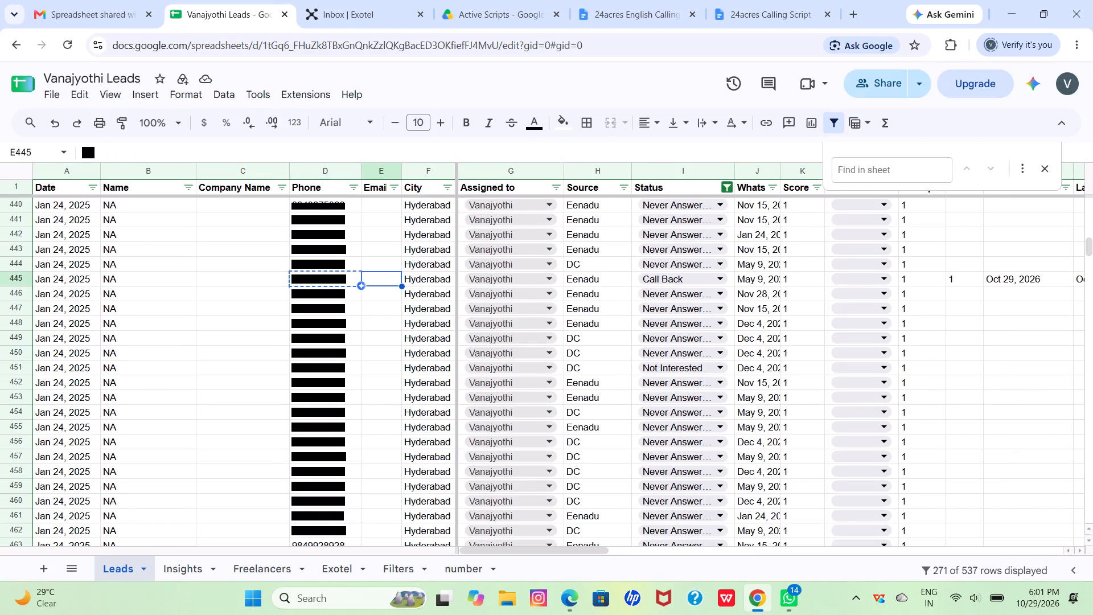
# Review the contact dates and note recorded for the Call Back lead in row 445.
pyautogui.click(330, 281)
pyautogui.hscroll(-5, 330, 281)
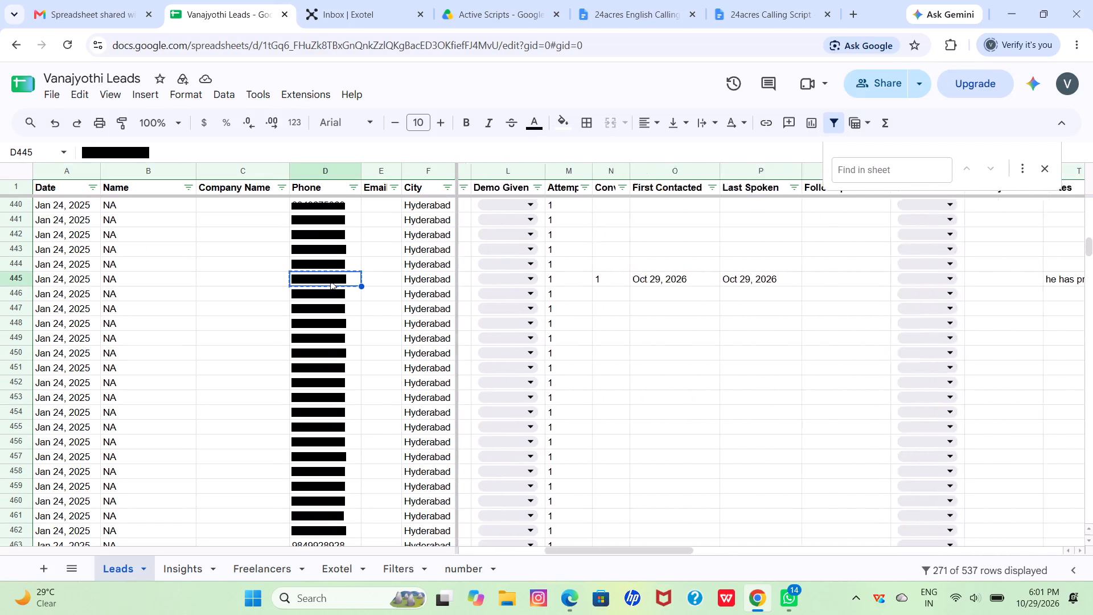
pyautogui.hscroll(-3, 330, 281)
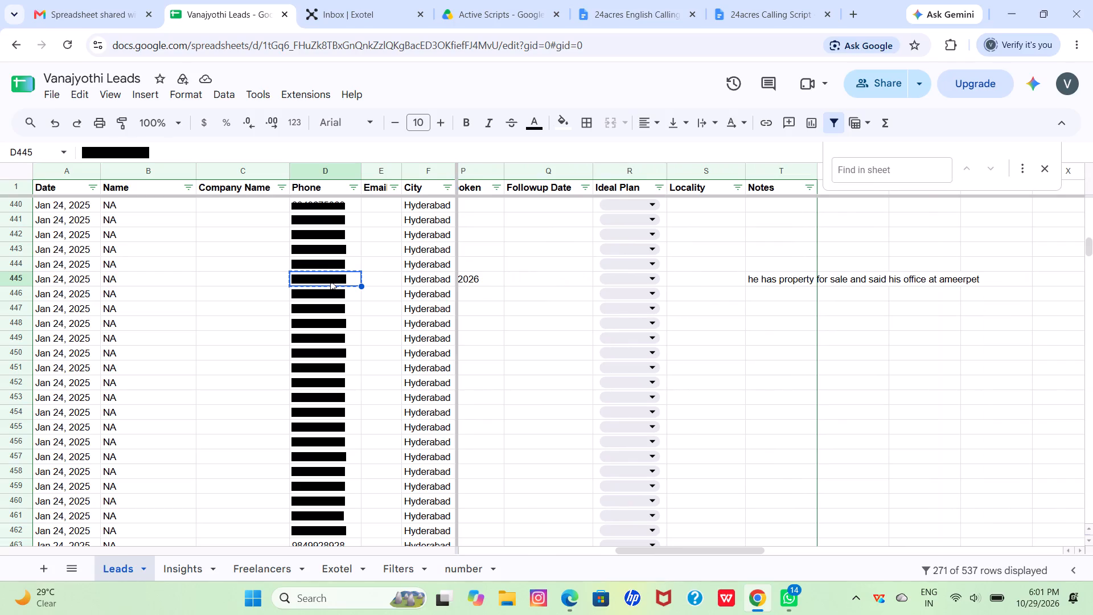
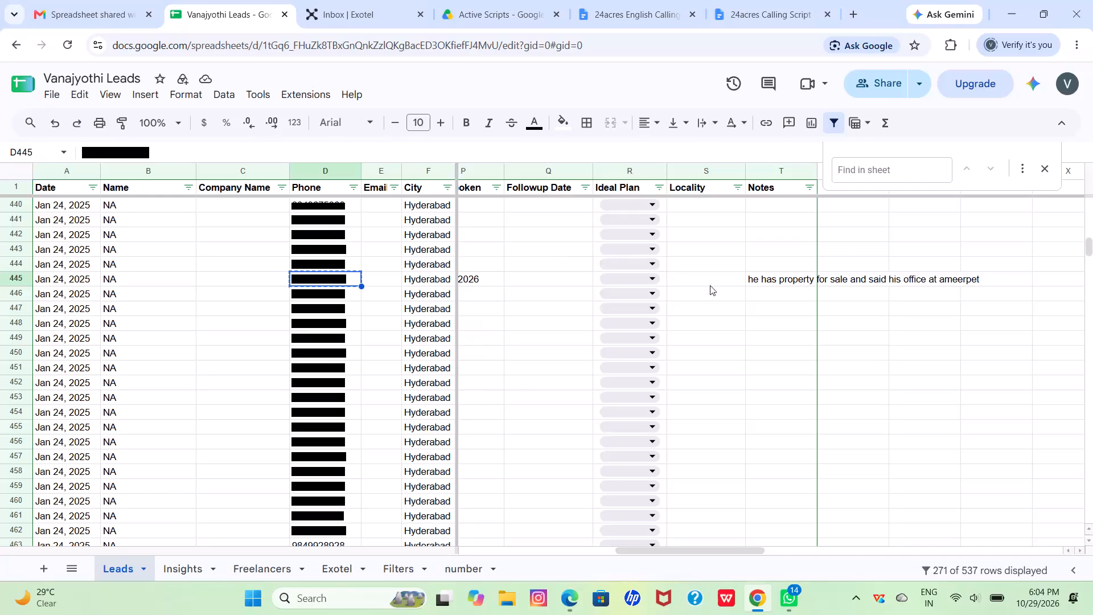
# Append "said call me tommo" to the end of the existing Notes entry in row 445.
pyautogui.click(750, 277)
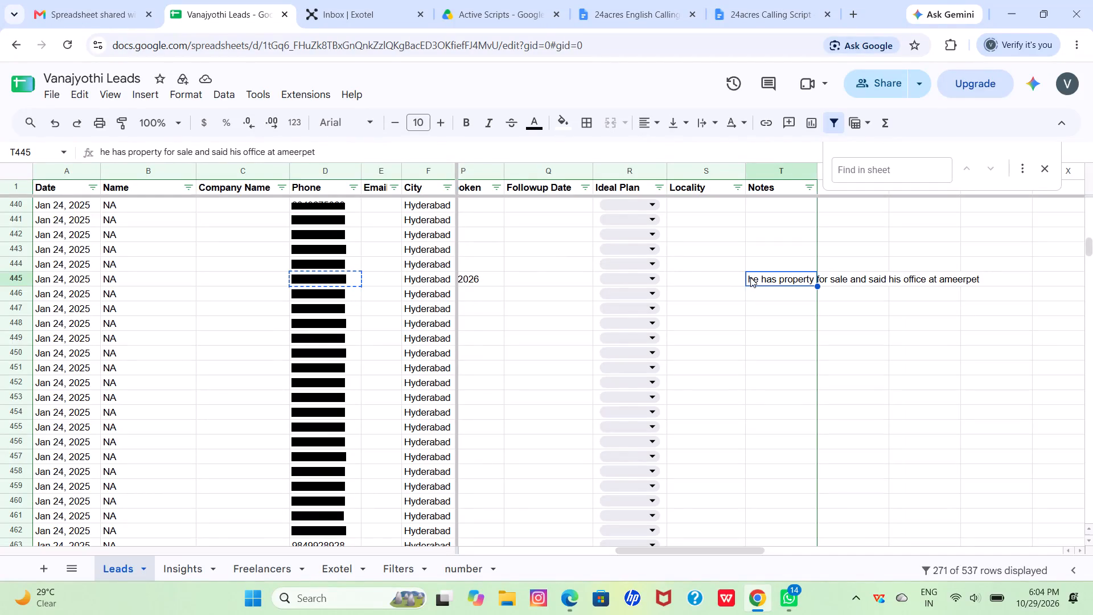
pyautogui.doubleClick(750, 277)
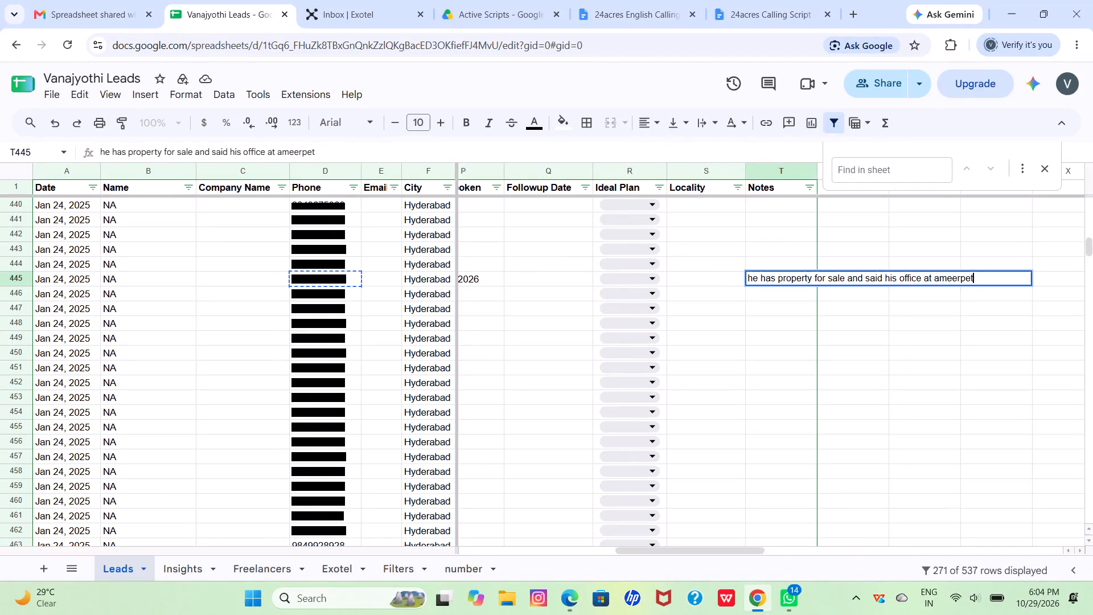
pyautogui.press('space')
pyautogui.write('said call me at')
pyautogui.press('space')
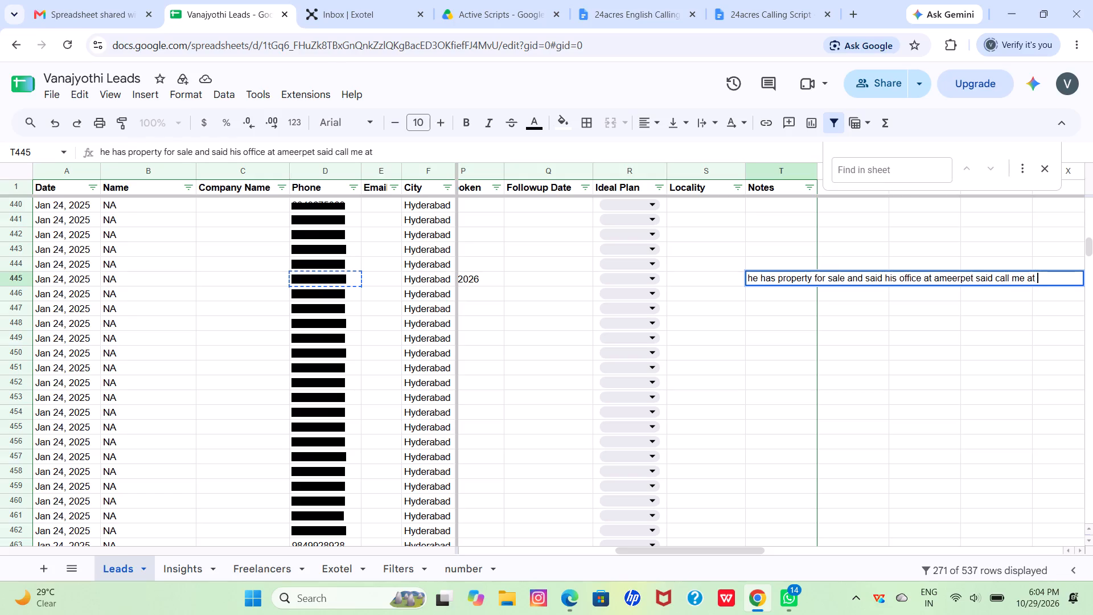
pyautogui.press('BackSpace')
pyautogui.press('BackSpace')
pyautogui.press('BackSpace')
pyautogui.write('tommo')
# Complete the row 445 note so that it ends with "said call me tommorrow at 5:00pm".
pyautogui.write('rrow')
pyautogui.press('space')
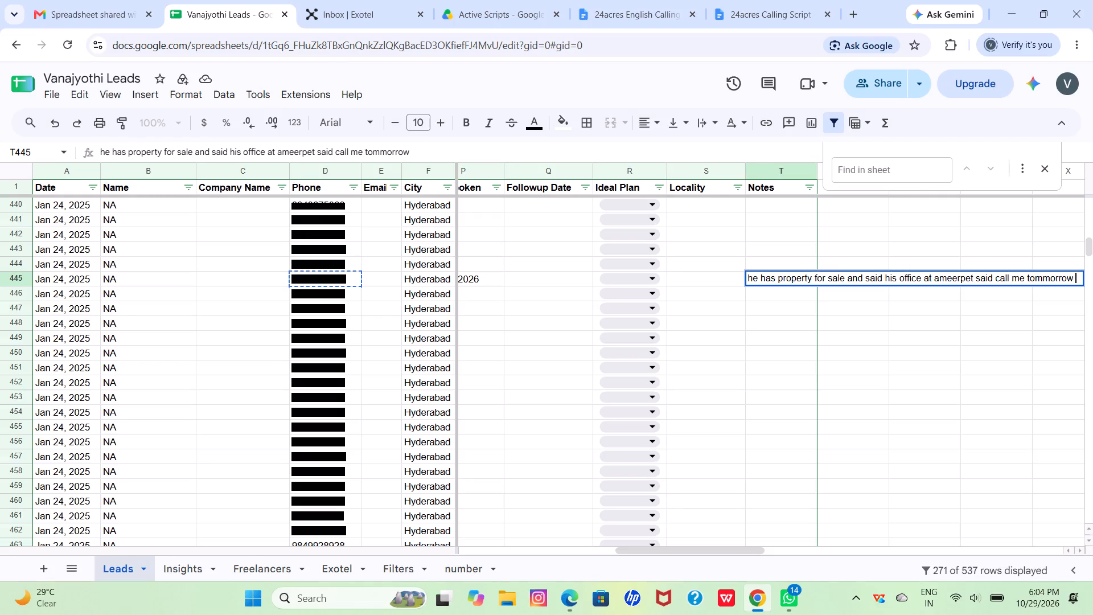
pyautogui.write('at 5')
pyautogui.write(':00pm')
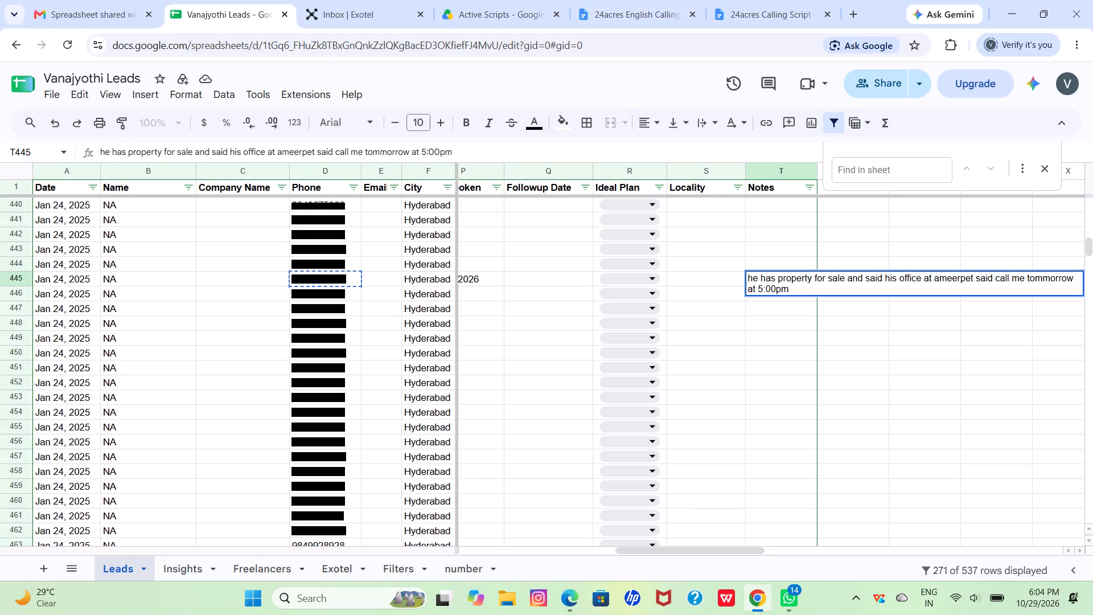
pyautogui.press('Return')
# Review the source, status and contact details recorded for the lead in row 445.
pyautogui.hscroll(1, 750, 277)
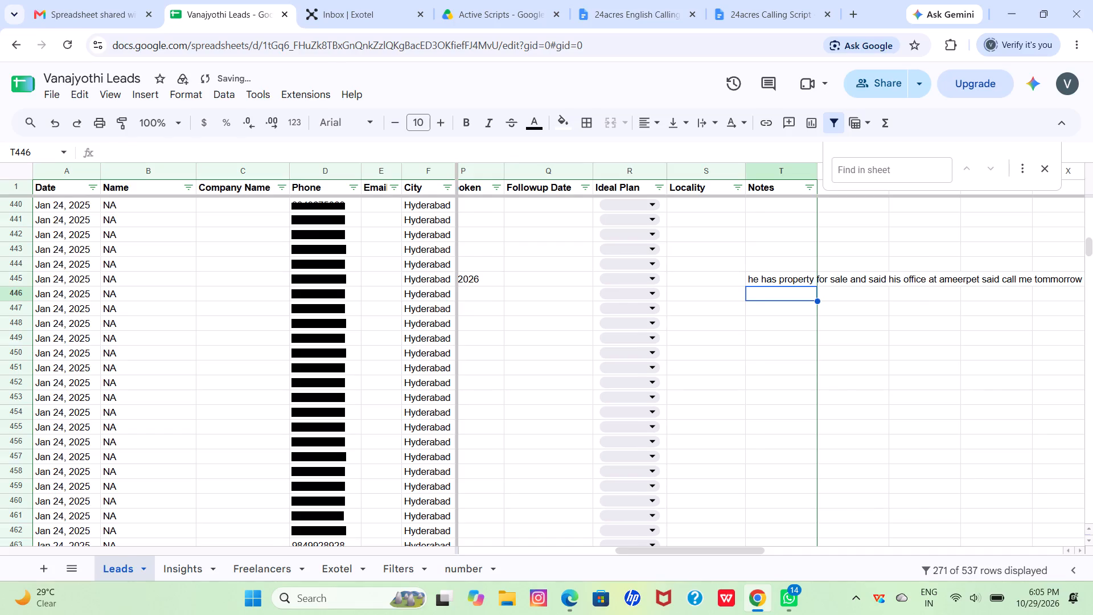
pyautogui.hscroll(5, 750, 277)
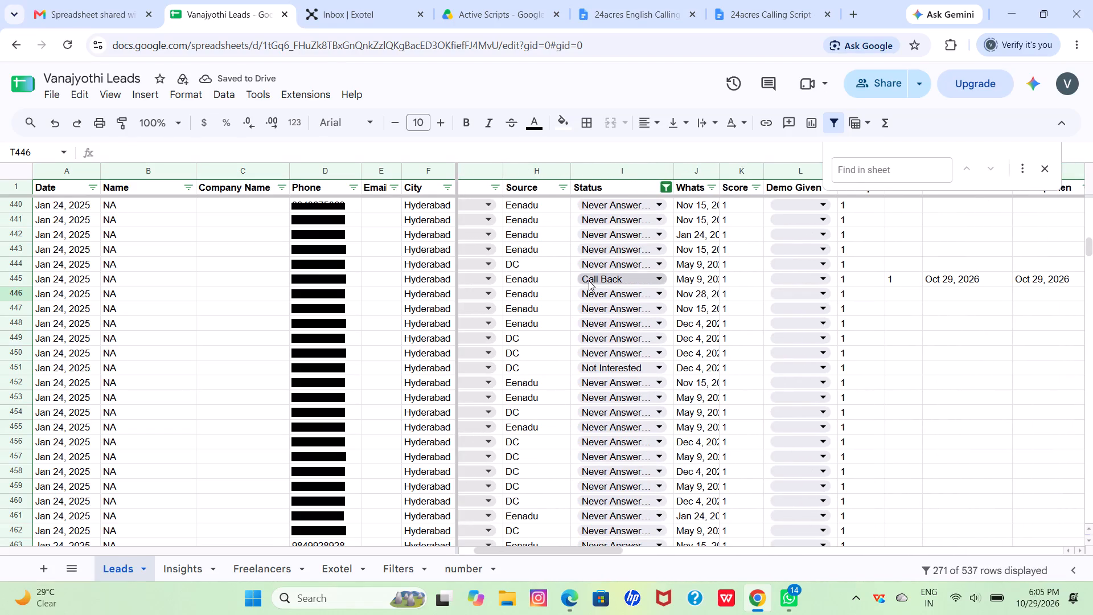
pyautogui.click(525, 278)
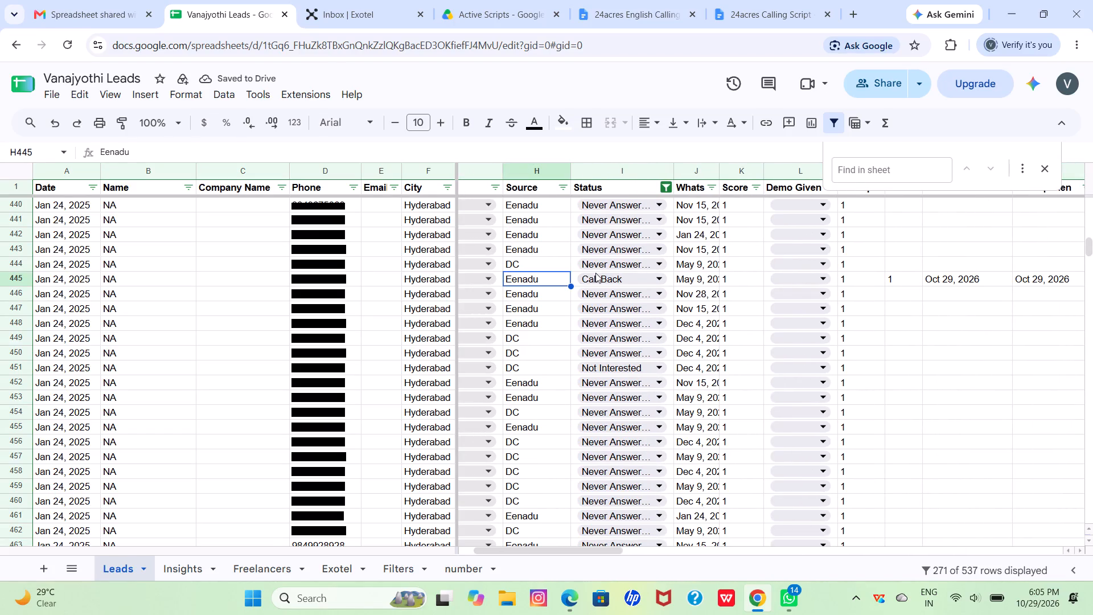
pyautogui.click(595, 273)
pyautogui.click(854, 279)
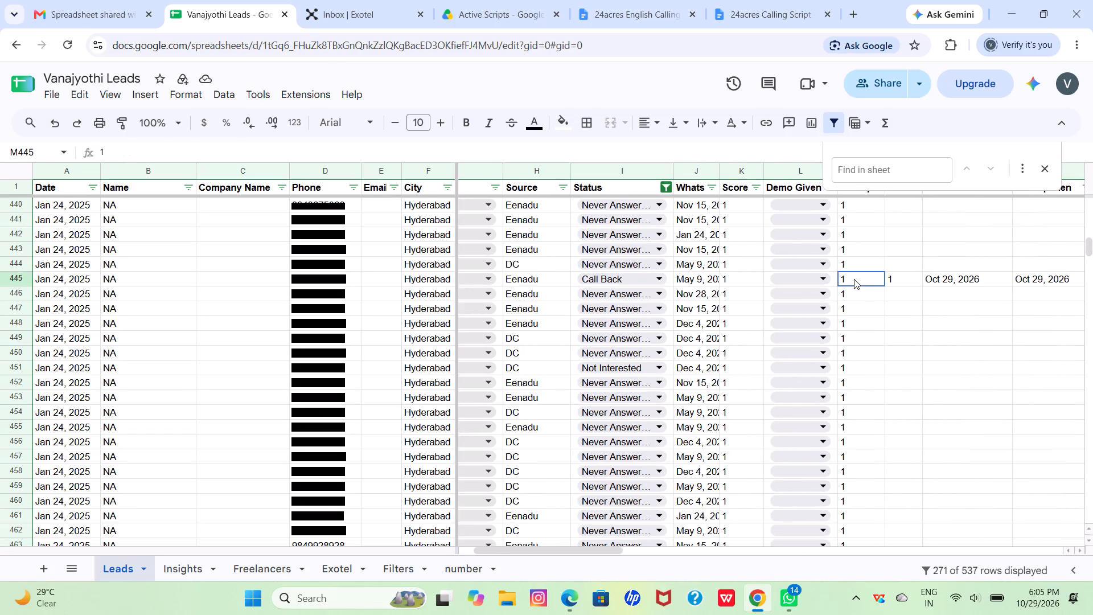
pyautogui.hscroll(-2, 854, 279)
pyautogui.hscroll(2, 854, 279)
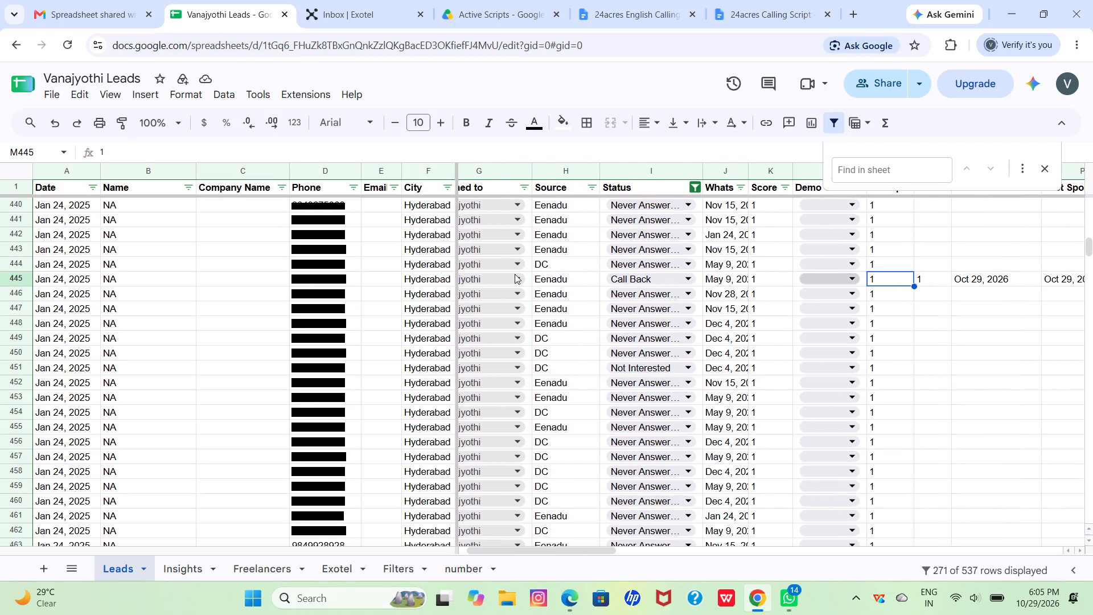
# Copy the phone number of the Call Back lead in row 445.
pyautogui.click(348, 281)
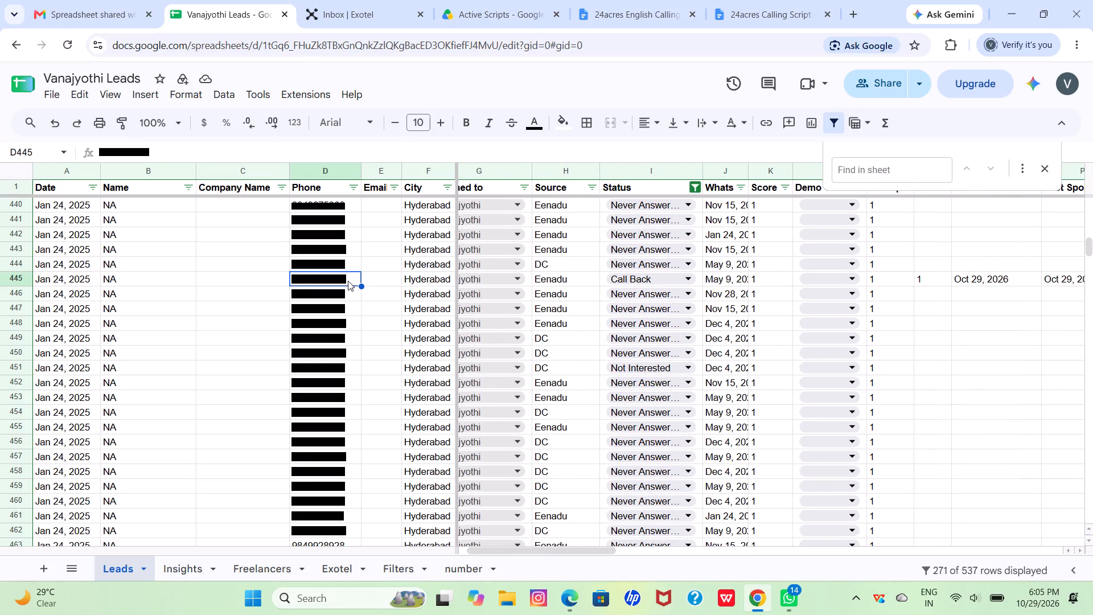
pyautogui.hotkey('ctrl', 'c')
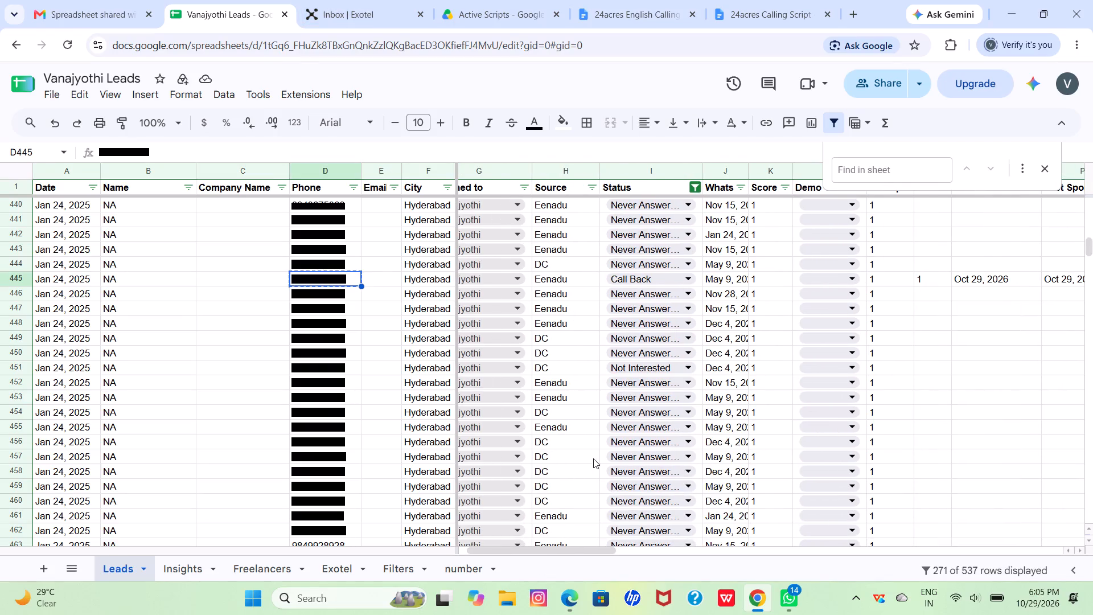